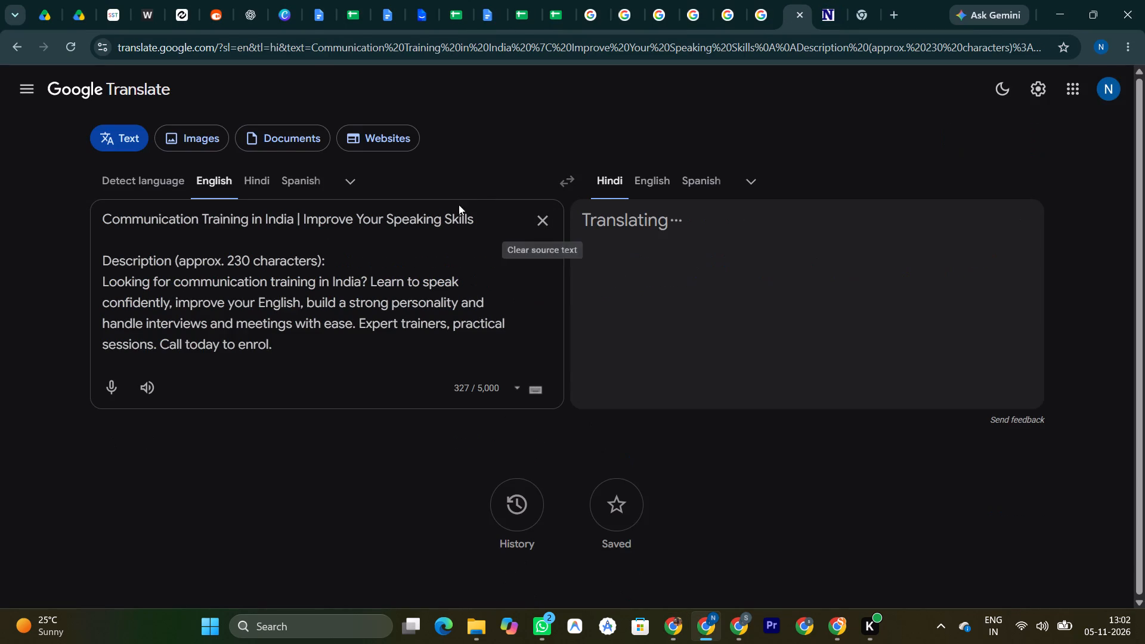
Delete the label line "Description (approx. 230 characters):" and its leftover blank line from the source text.
left_click_drag(348, 264, 61, 266)
key("BackSpace")
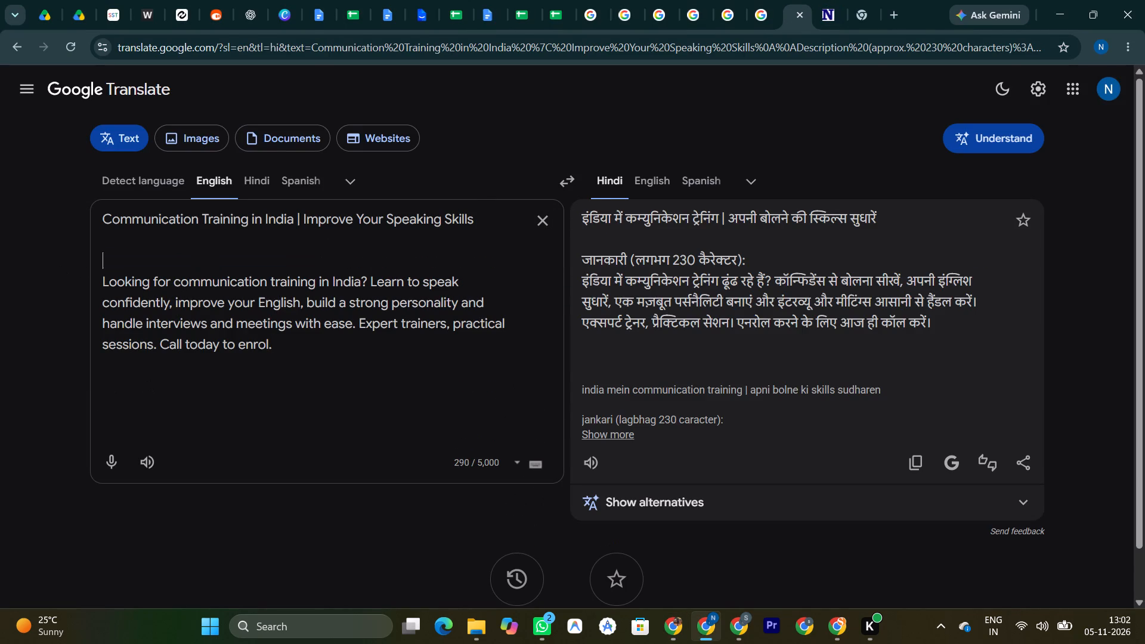
key("BackSpace")
left_click(534, 112)
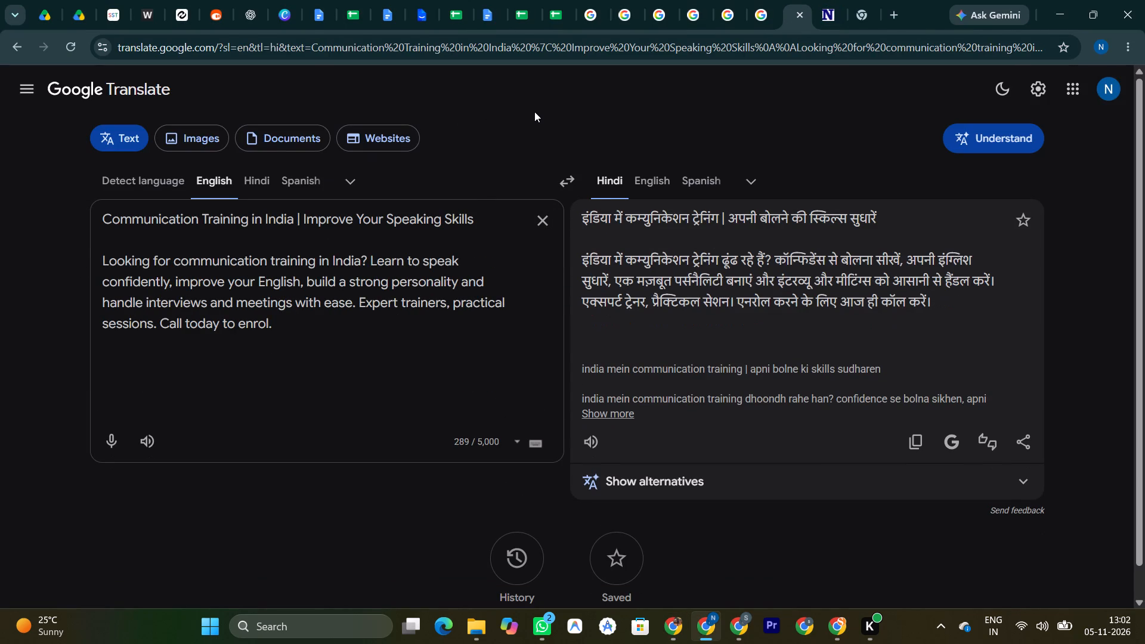
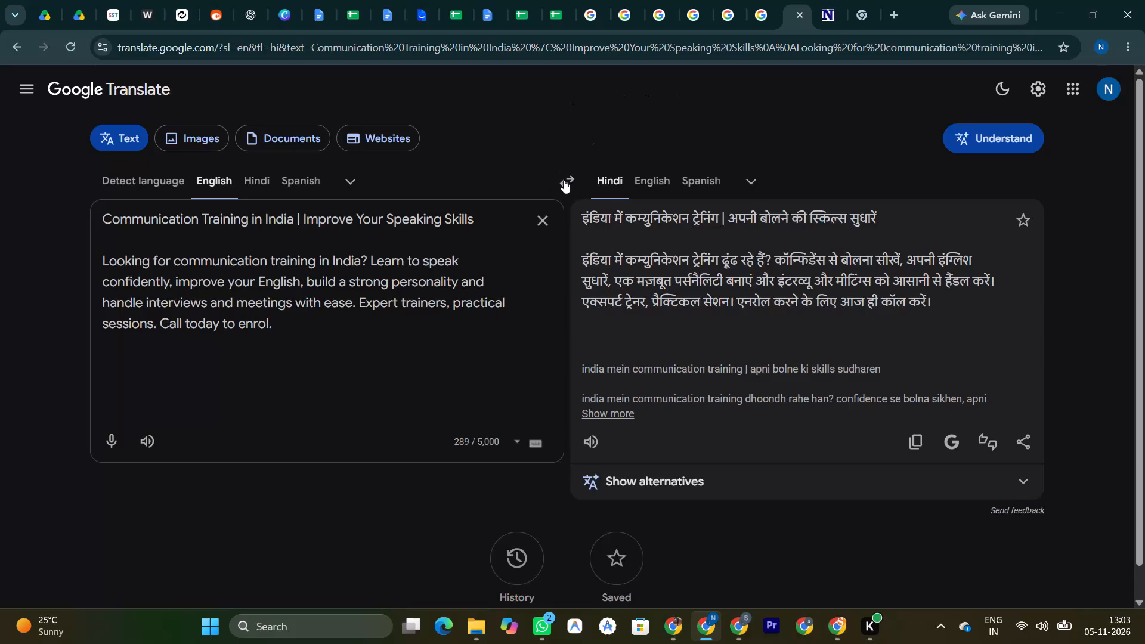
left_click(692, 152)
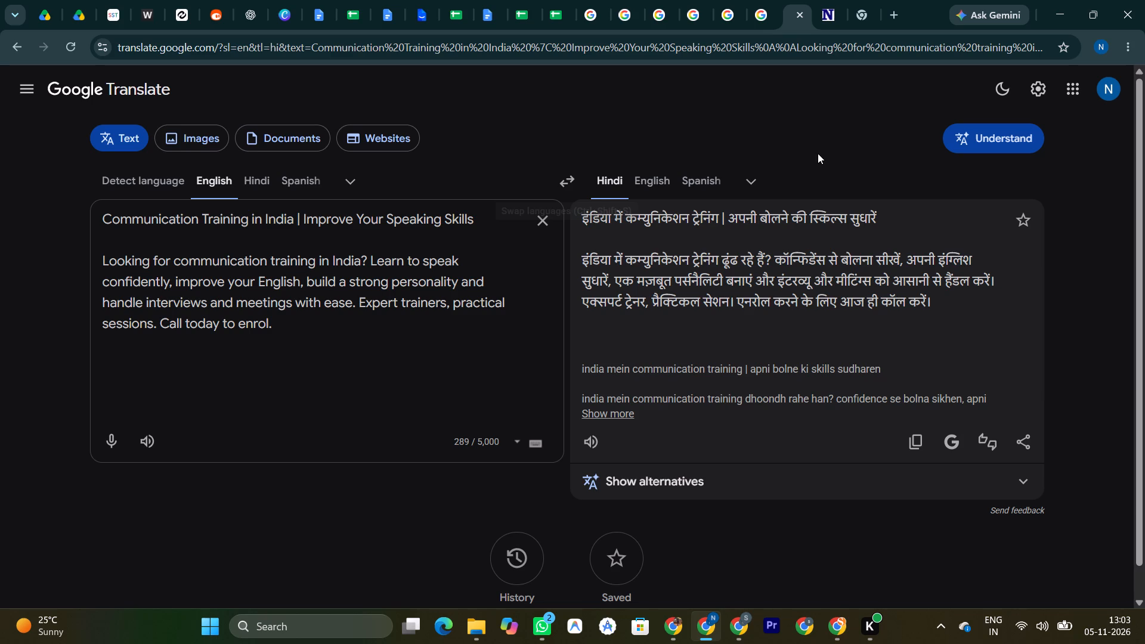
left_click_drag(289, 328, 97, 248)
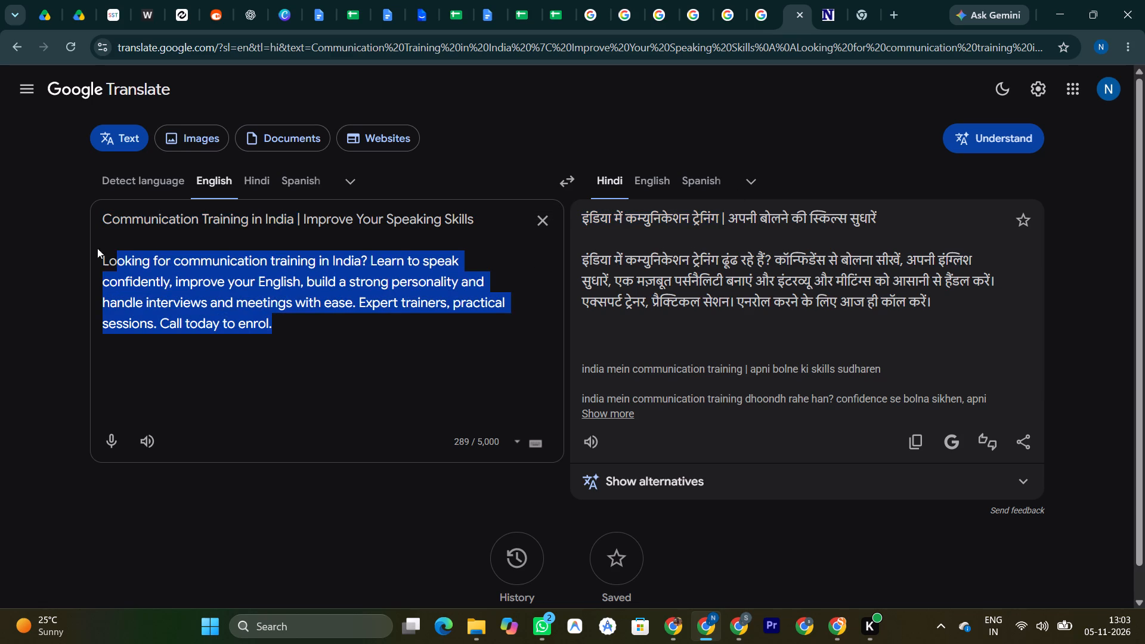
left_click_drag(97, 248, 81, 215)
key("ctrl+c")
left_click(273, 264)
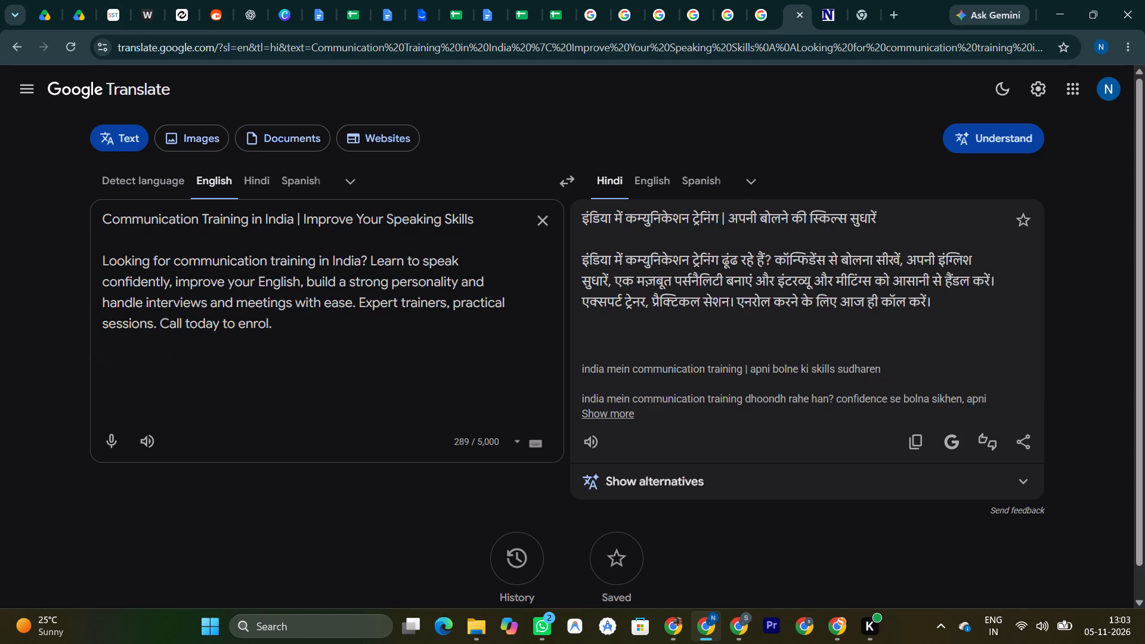
Copy the Communication Training in India title from Google Translate into the document's Classified submission Title line, adding a space before its hyphen.
triple_click(297, 222)
key("ctrl+c")
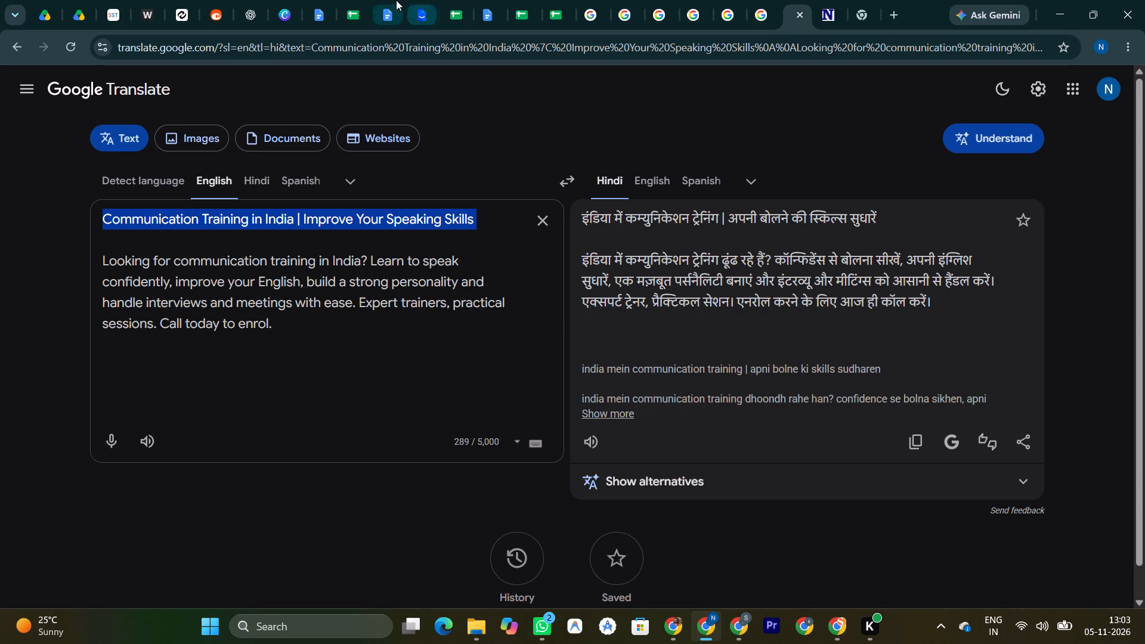
left_click(479, 0)
left_click(373, 321)
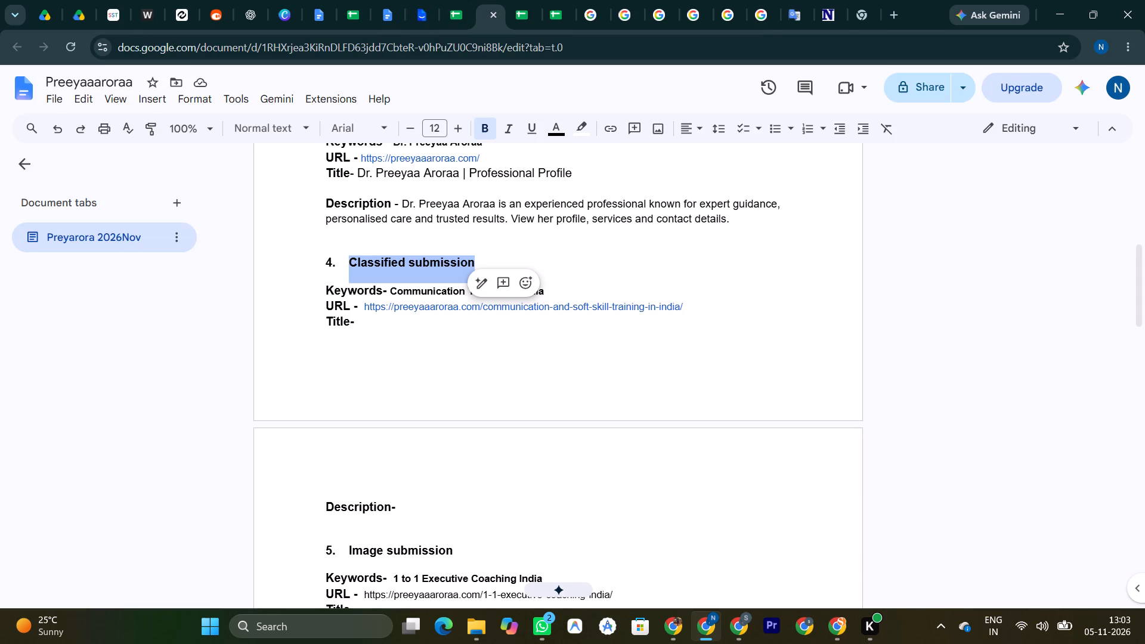
left_click(348, 326)
key("space")
left_click(399, 325)
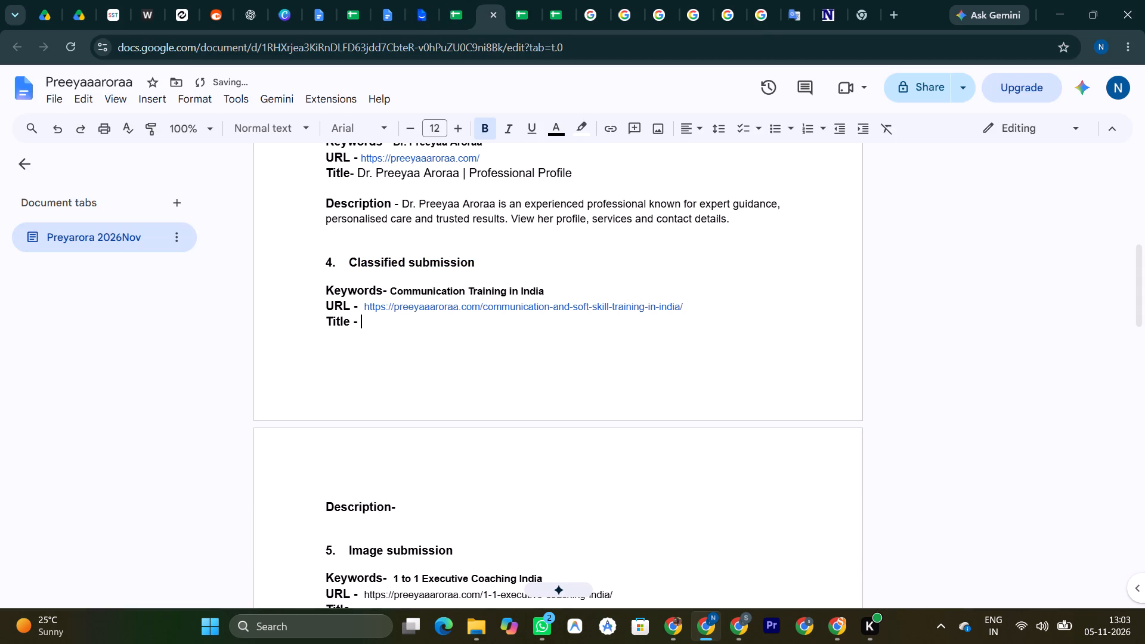
key("ctrl+v")
Delete the extra blank lines above the Description label of the Classified submission section.
scroll(377, 365, "down", 2)
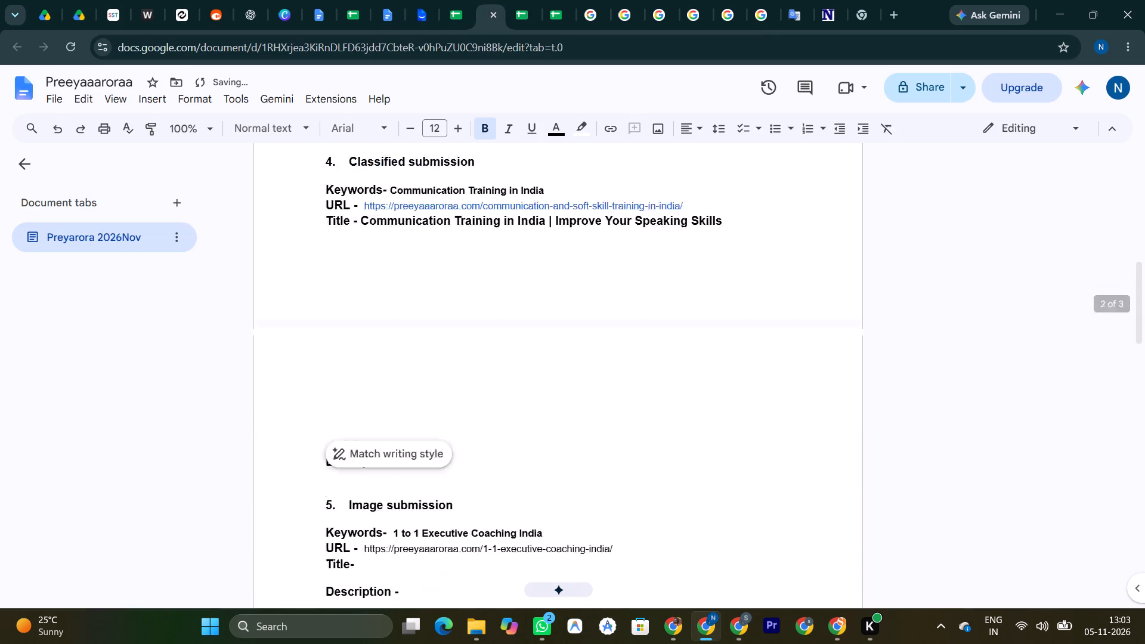
left_click(391, 356)
key("BackSpace")
left_click(359, 361)
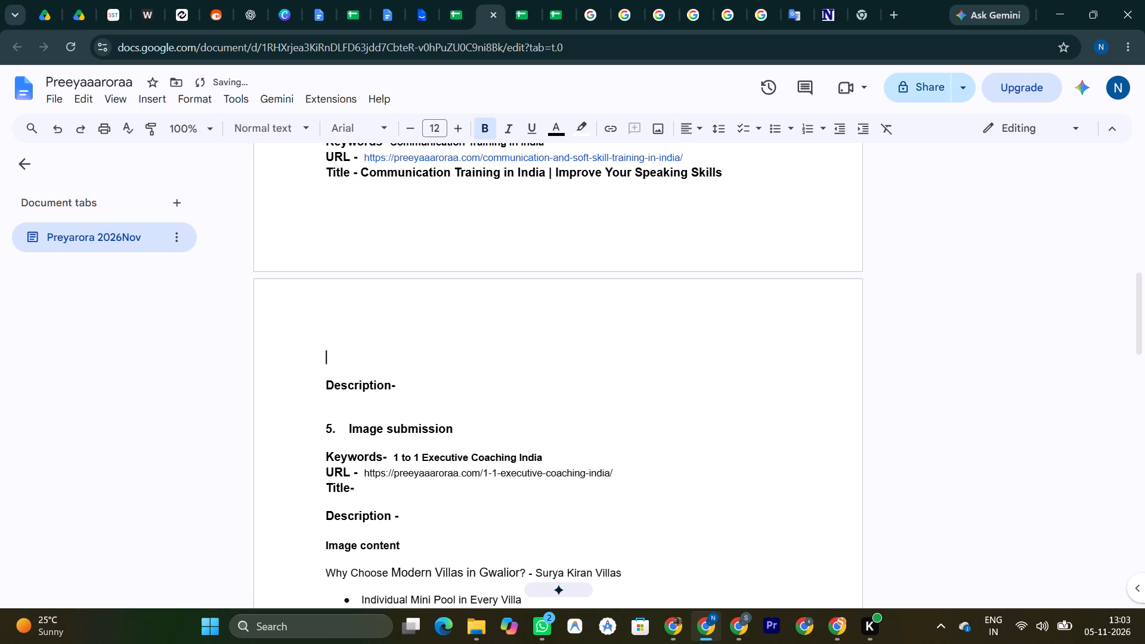
key("BackSpace")
left_click(417, 354)
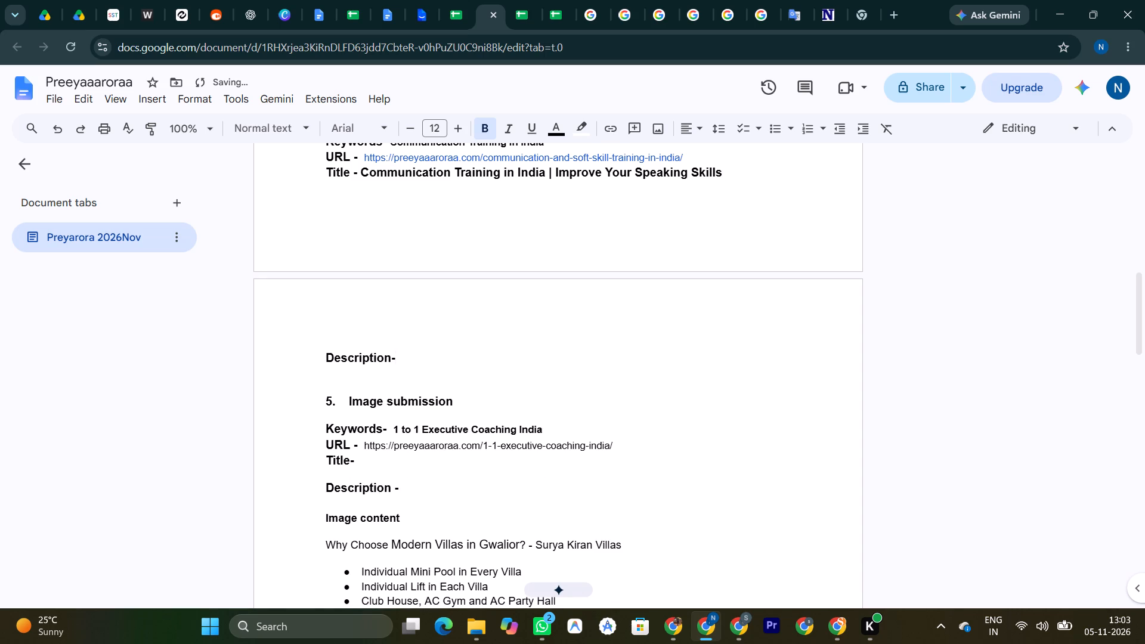
left_click(392, 360)
key("space")
left_click(409, 360)
key("space")
key("alt+Tab")
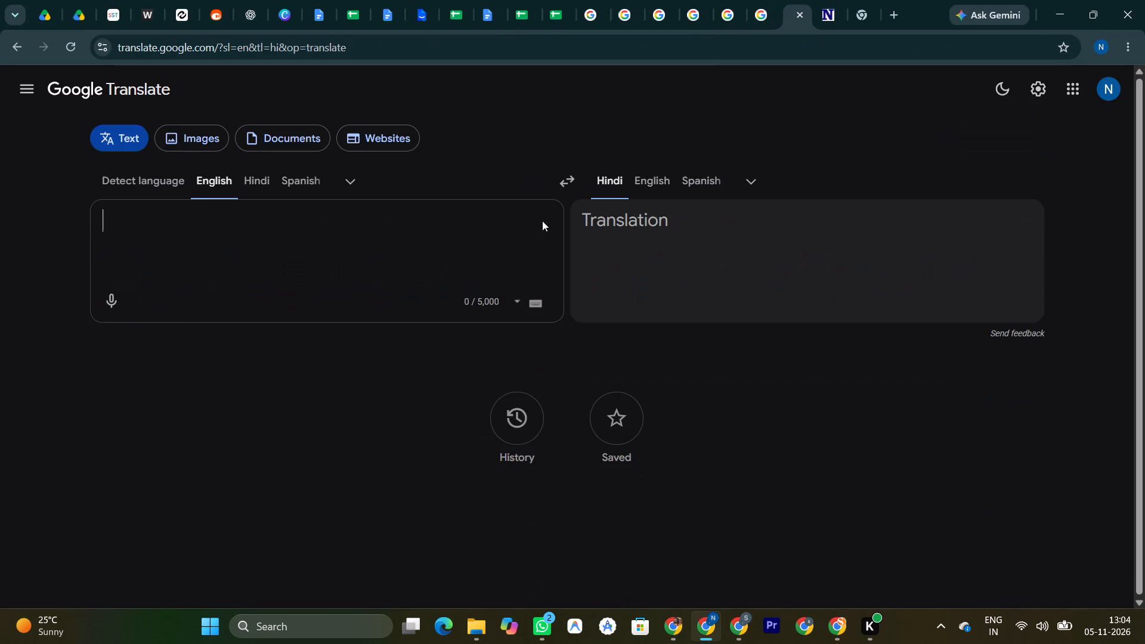
key("ctrl+v")
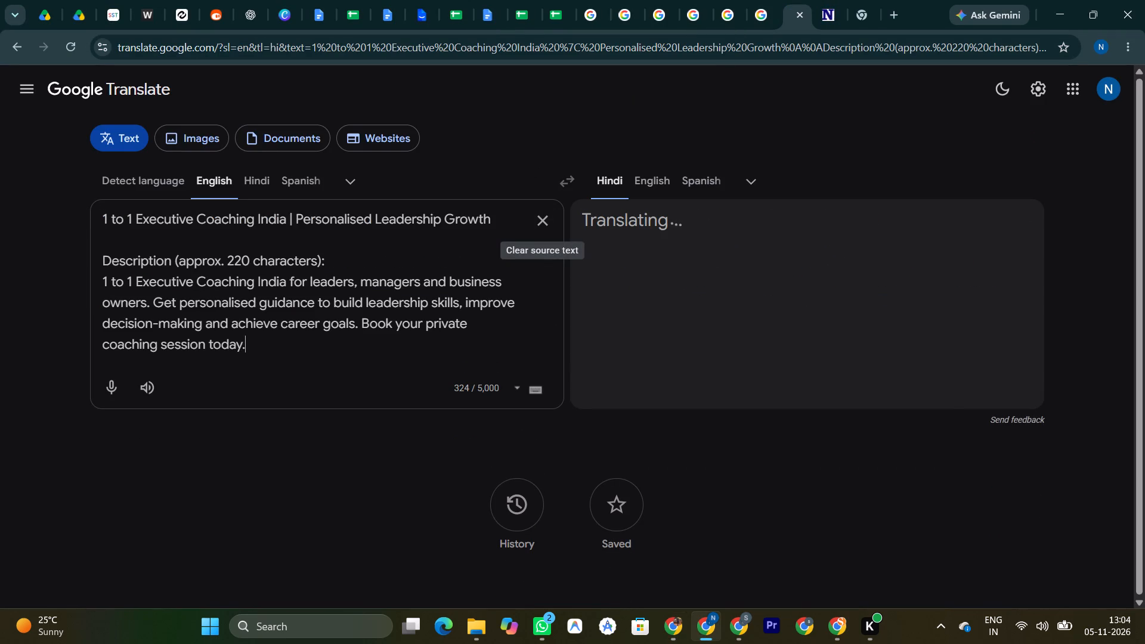
Delete the label line "Description (approx. 220 characters):" and its leftover blank line from the source text.
left_click_drag(337, 261, 104, 268)
key("BackSpace")
key("BackSpace")
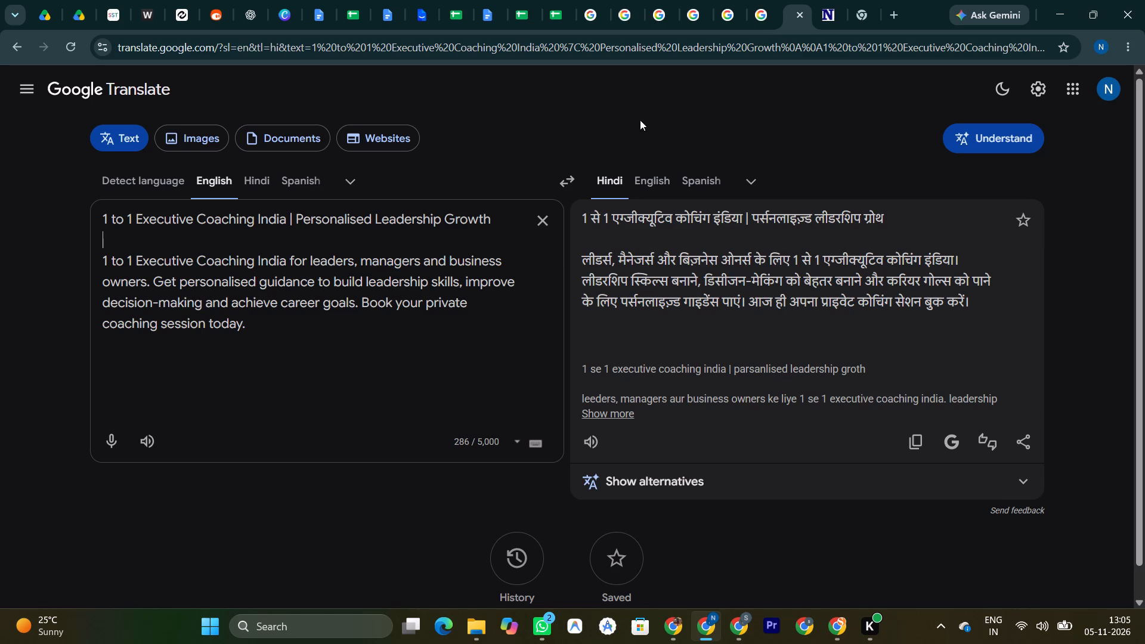
Copy the title line from the Google Translate source into the document's Image submission Title field, adding a space before the dash.
left_click_drag(251, 326, 83, 204)
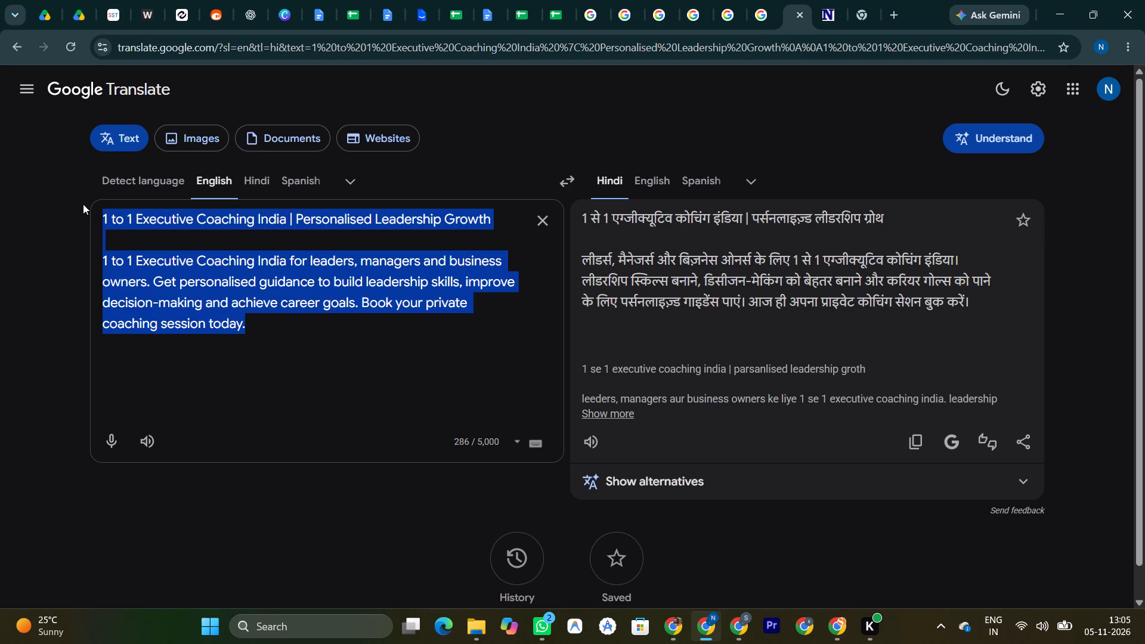
left_click(151, 234)
triple_click(175, 227)
key("ctrl+c")
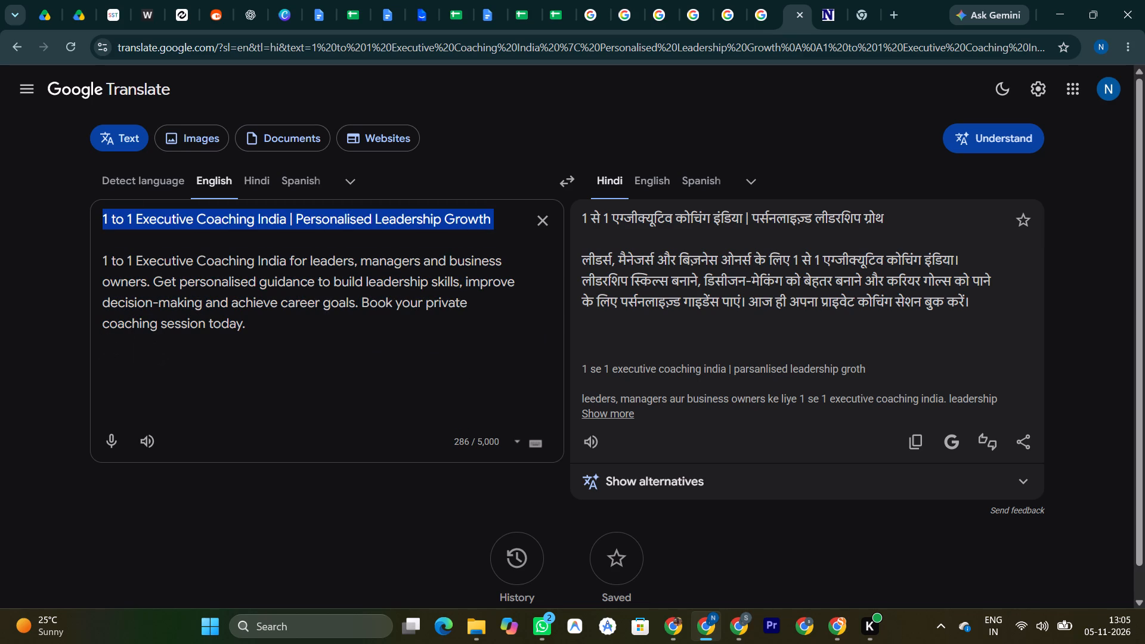
left_click(490, 0)
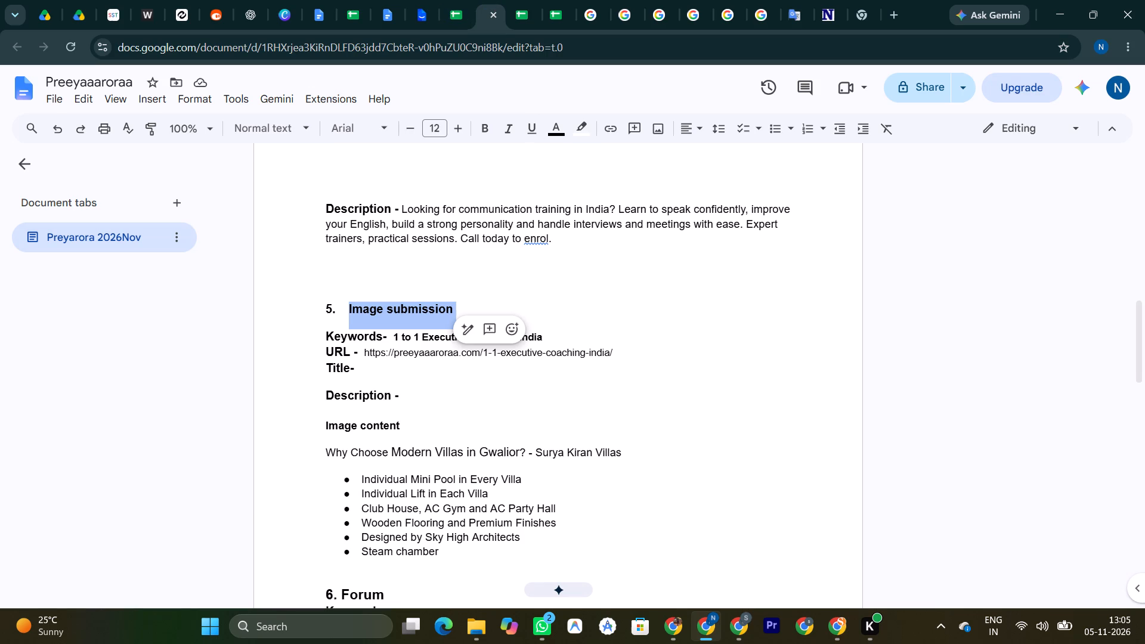
left_click(429, 371)
key("ctrl+v")
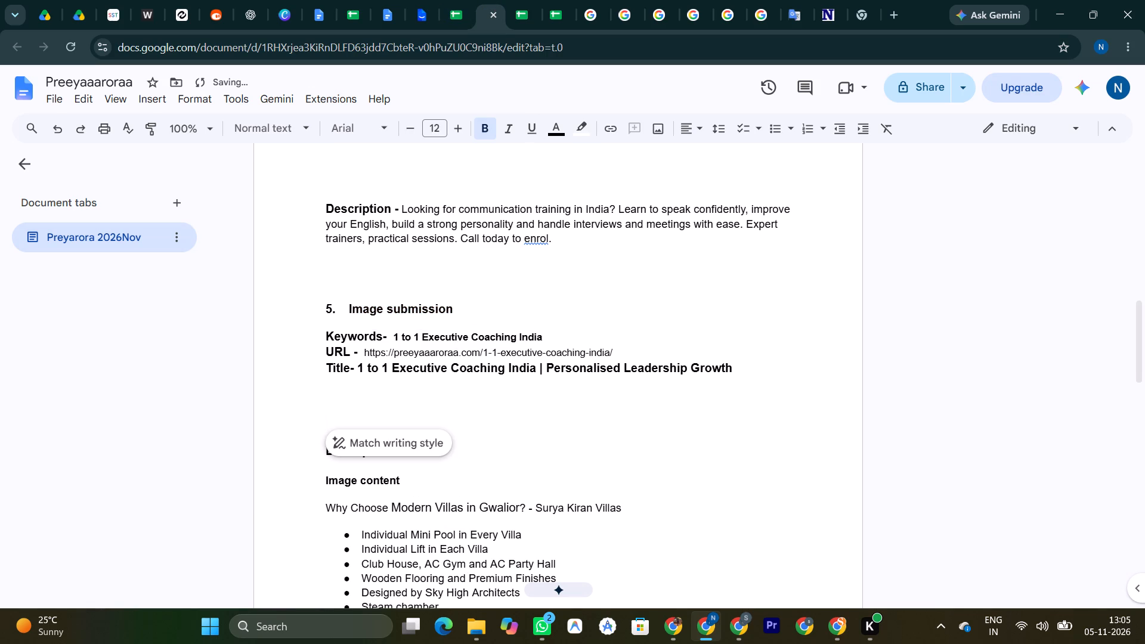
left_click(349, 367)
key("space")
Set the pasted Image submission title text to font size 11 and keep it bold.
left_click_drag(361, 367, 457, 366)
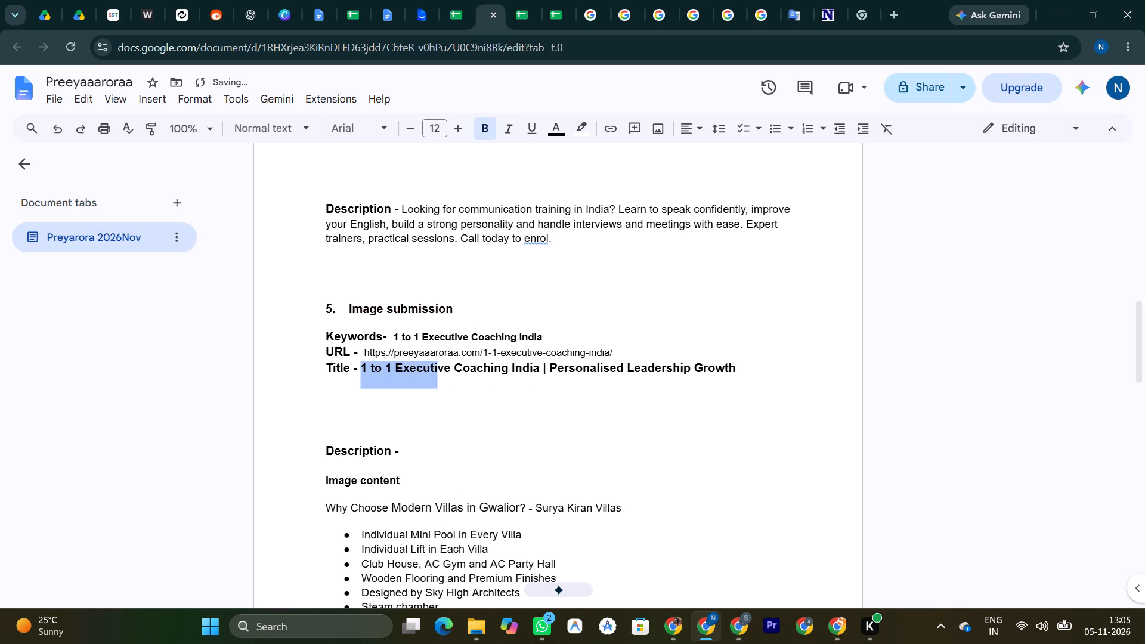
left_click_drag(457, 366, 738, 366)
left_click(477, 132)
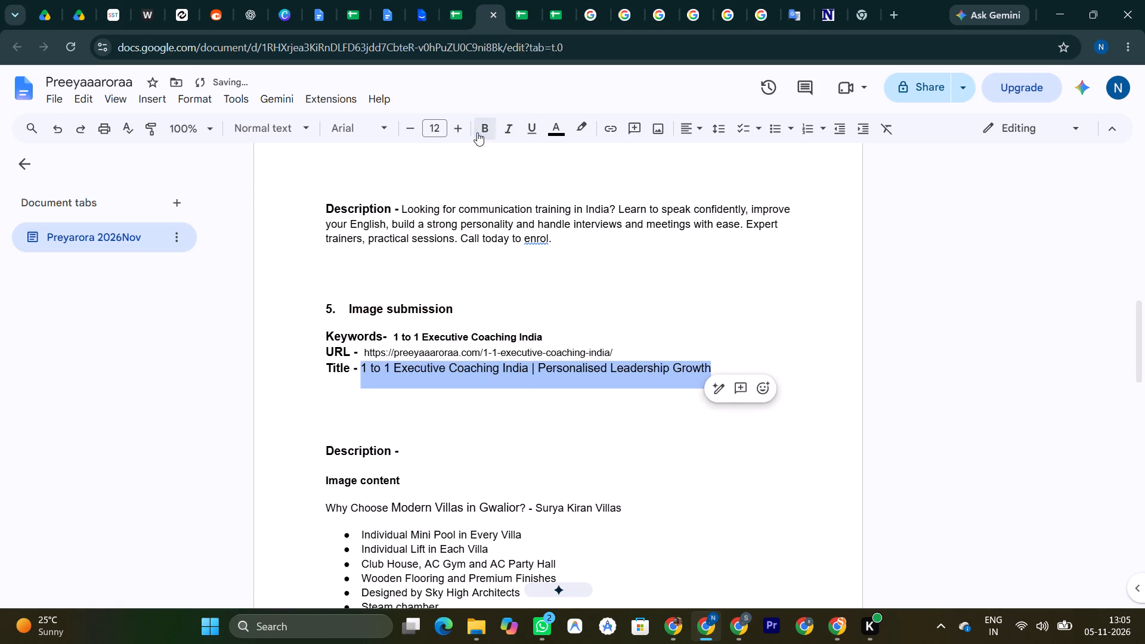
left_click(411, 135)
left_click(484, 131)
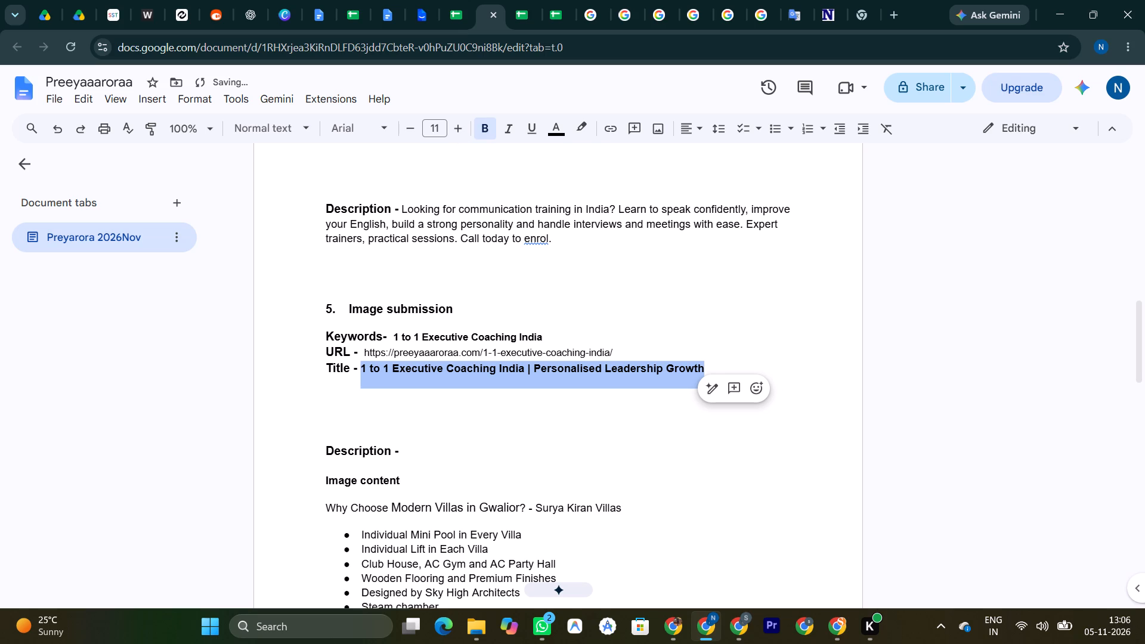
Delete the blank lines between the Image submission title and the "Description -" label.
left_click(381, 415)
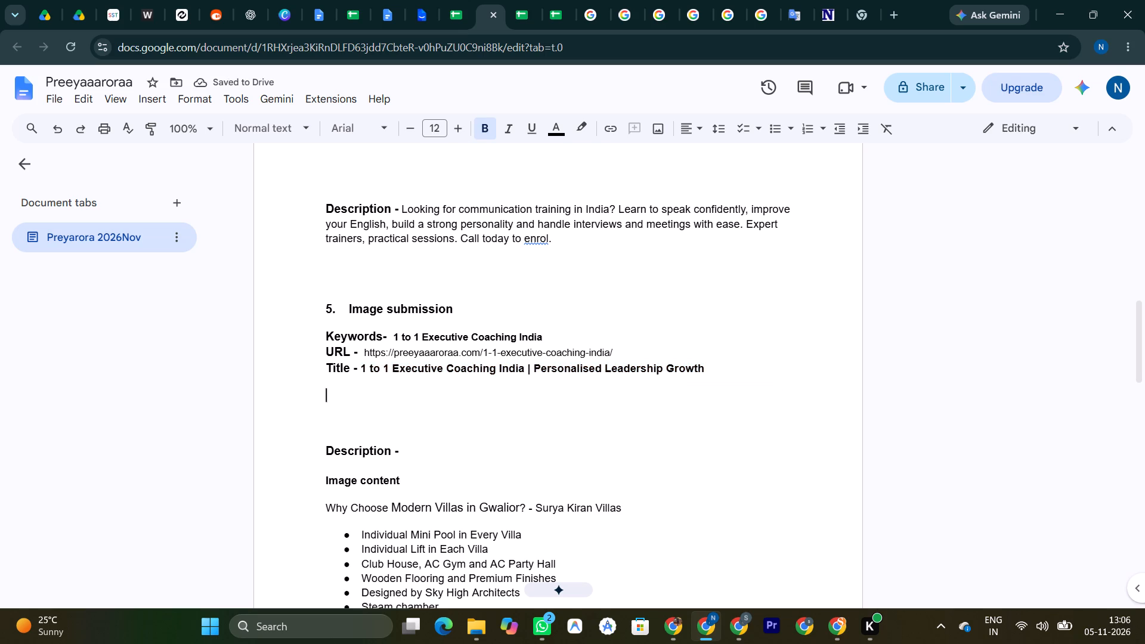
key("BackSpace")
key("BackSpace")
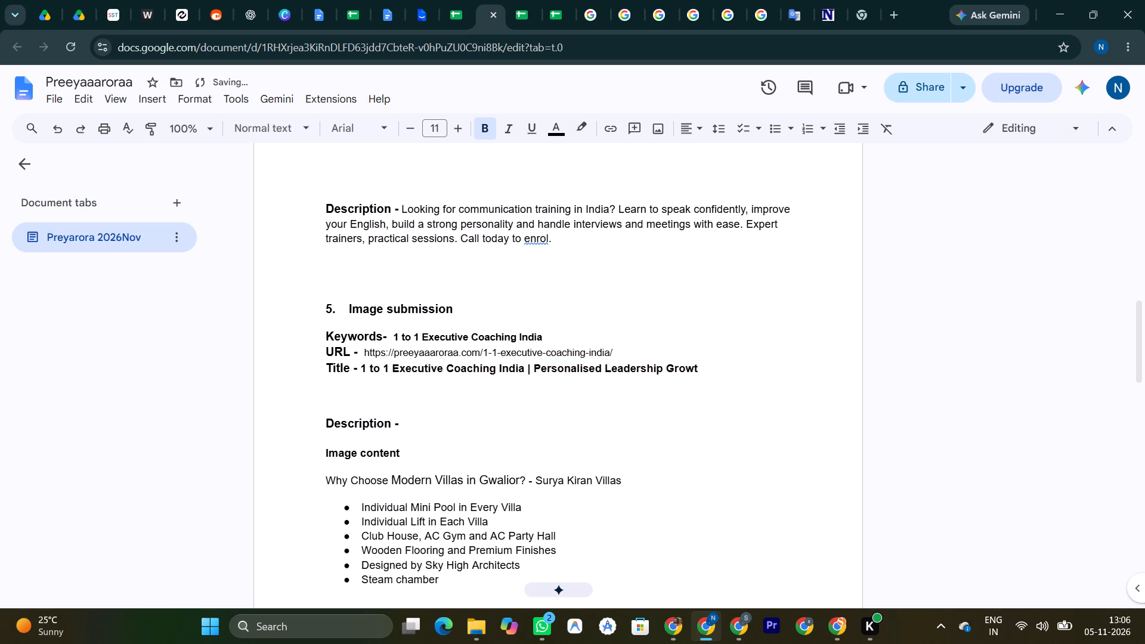
key("ctrl+z")
left_click(348, 425)
key("BackSpace")
left_click(341, 400)
key("BackSpace")
left_click(432, 392)
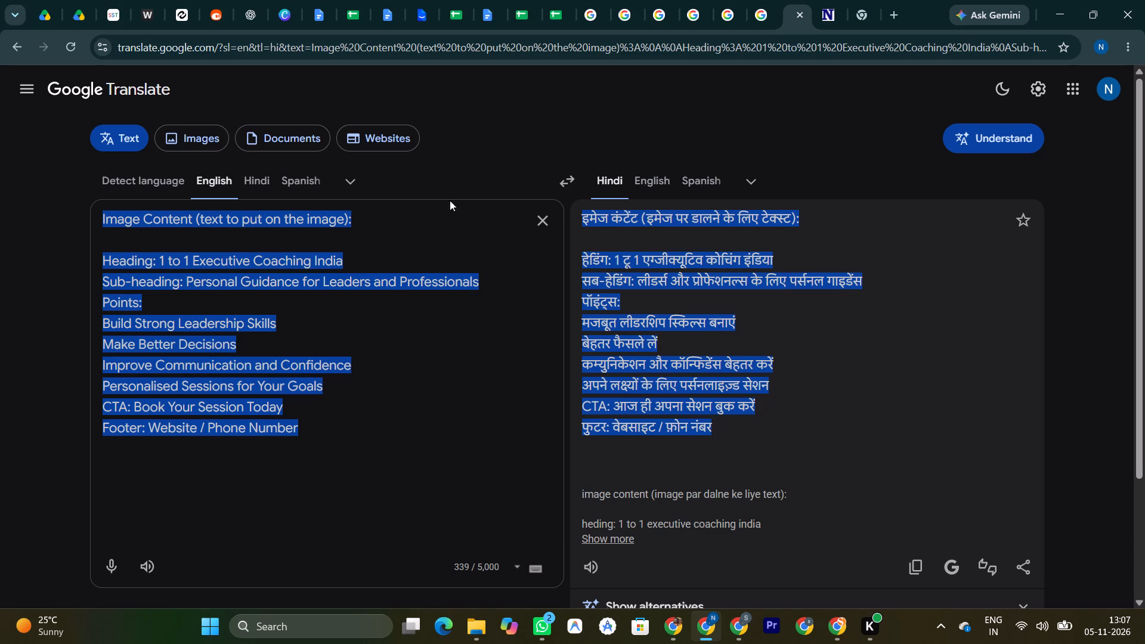
Replace the document's "Image content" heading with the Google Translate source text, undoing the plain-text paste and pasting again with formatting.
left_click_drag(332, 438, 82, 213)
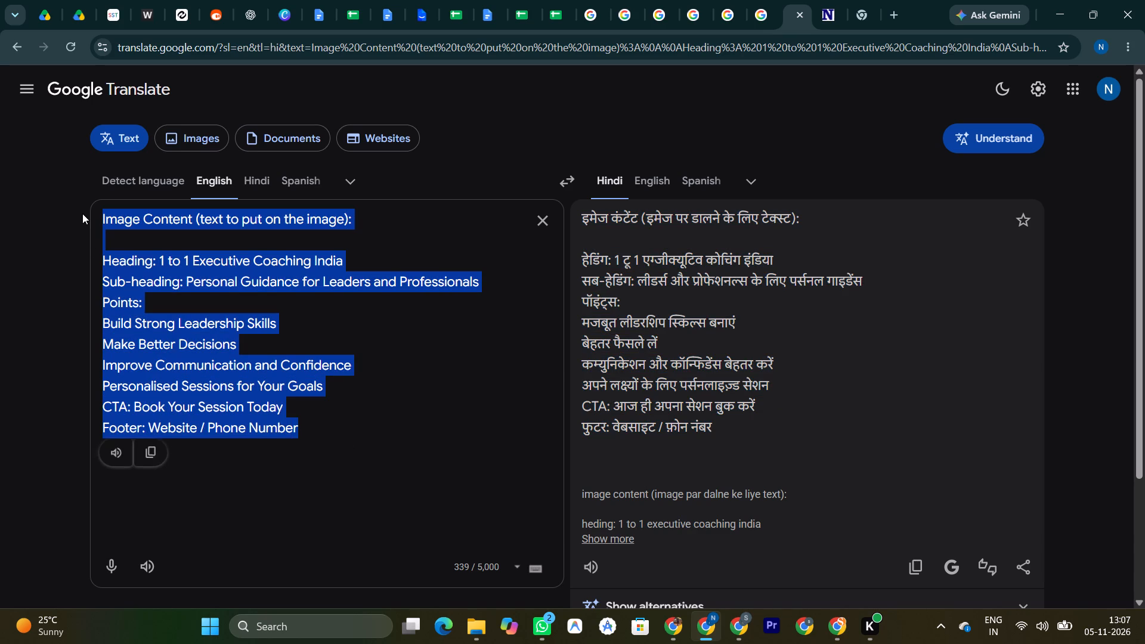
key("ctrl+c")
left_click(493, 0)
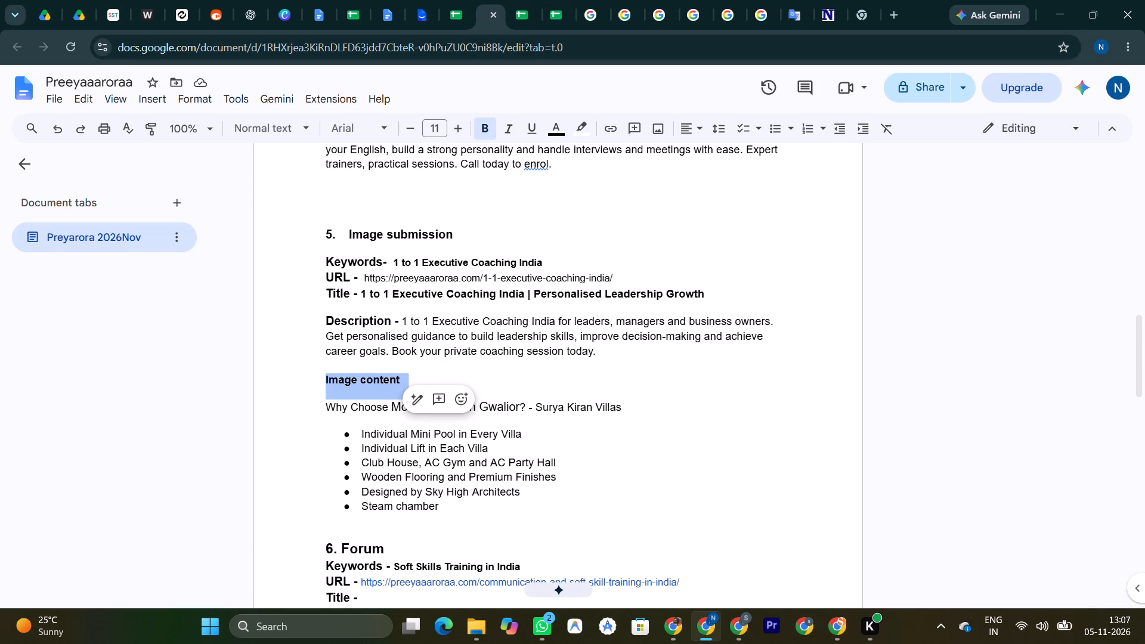
key("ctrl+shift+v")
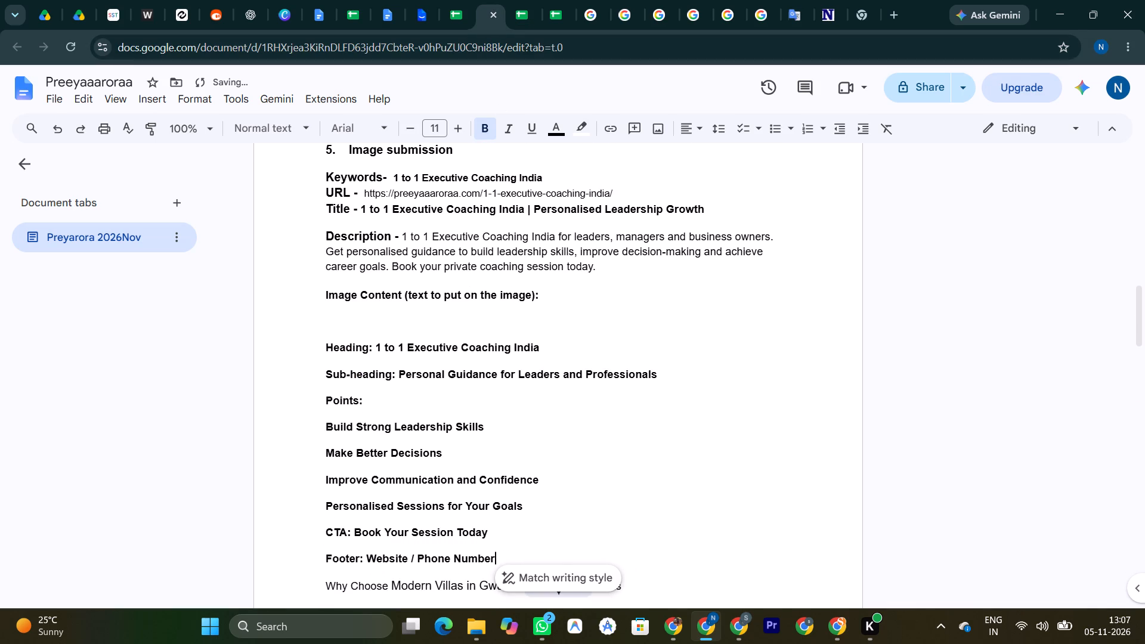
scroll(489, 369, "down", 2)
key("ctrl+z")
key("ctrl+v")
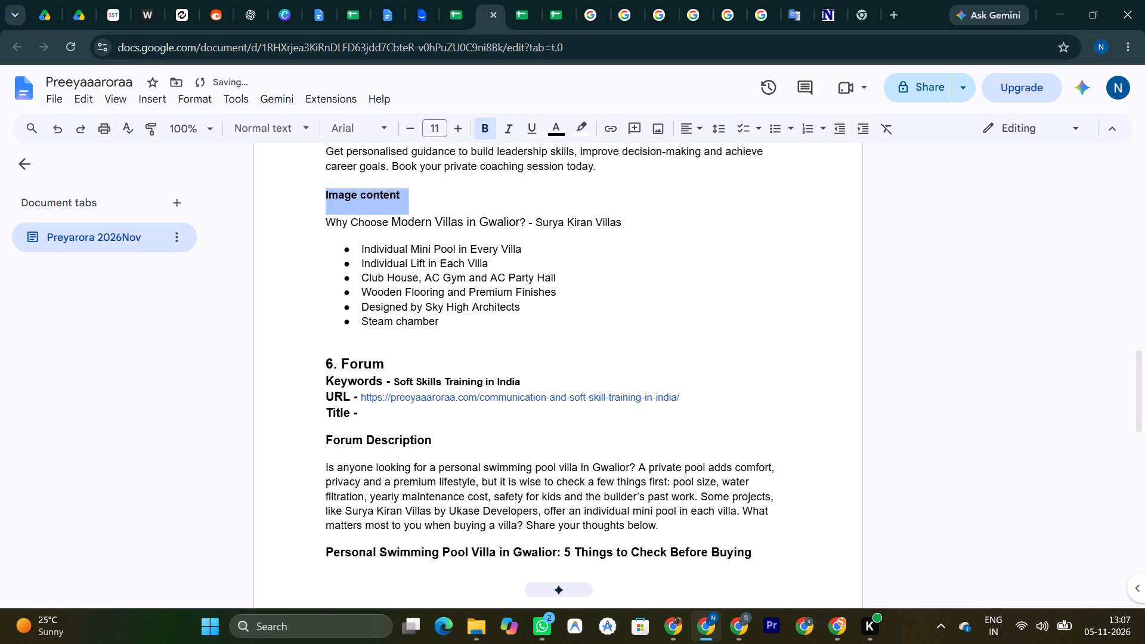
Remove bold from the lines "Build Strong Leadership Skills" through "Footer: Website / Phone Number" and set their font size to 10.
left_click_drag(497, 463, 332, 360)
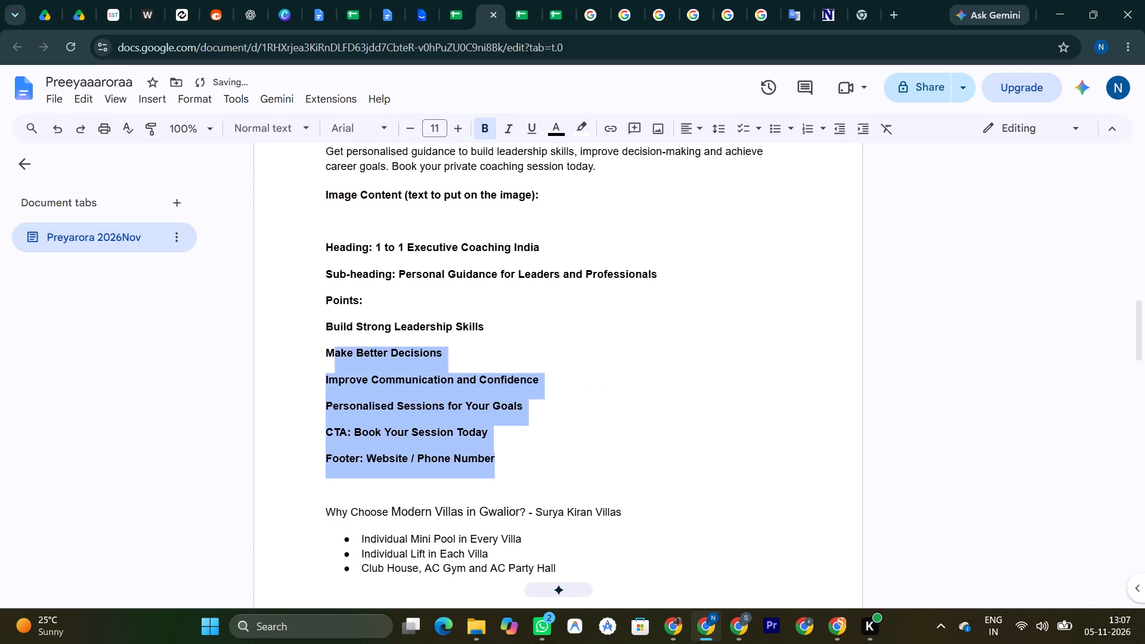
left_click_drag(332, 360, 320, 336)
left_click(479, 128)
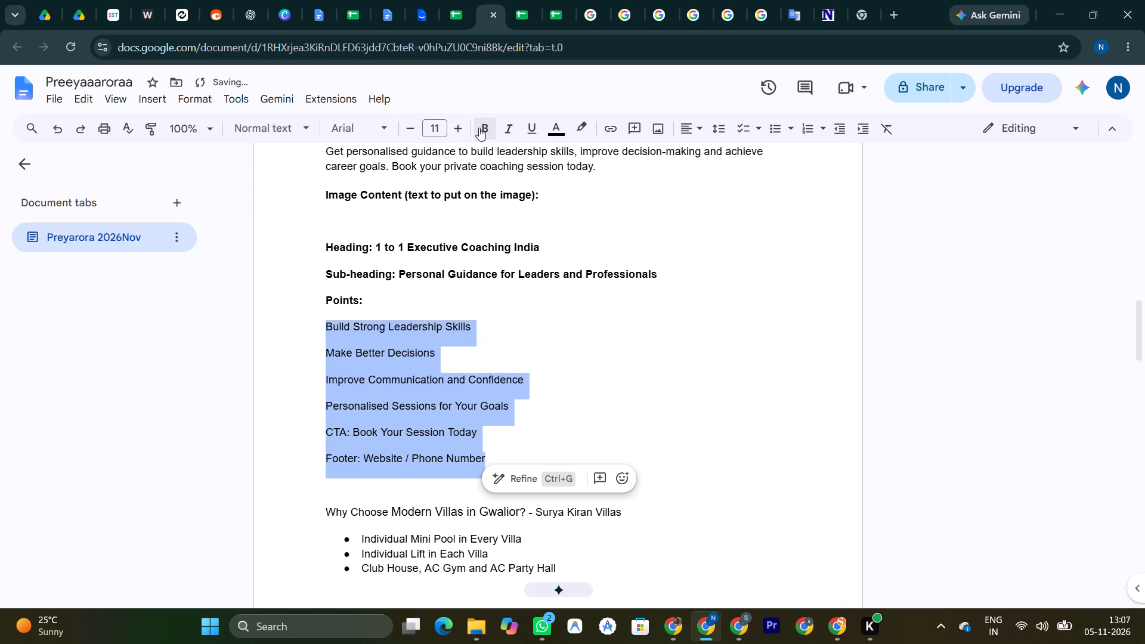
left_click(407, 128)
Close the gaps between the lines from "Build Strong Leadership Skills" to the Footer line, replacing each paragraph break with a line break.
left_click(352, 339)
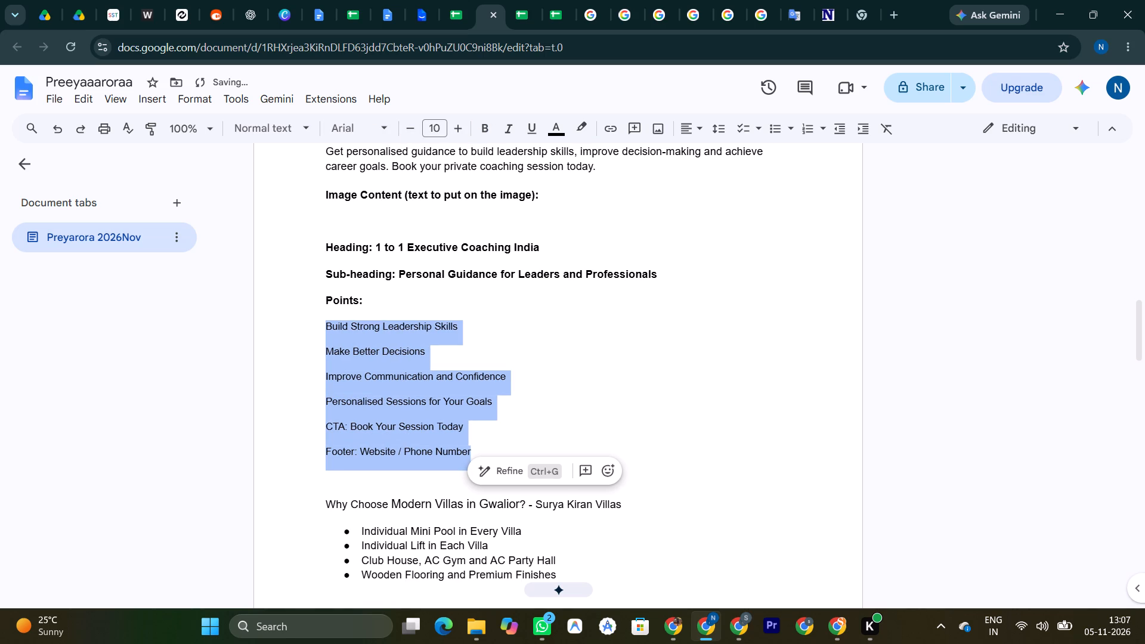
left_click(326, 352)
key("BackSpace")
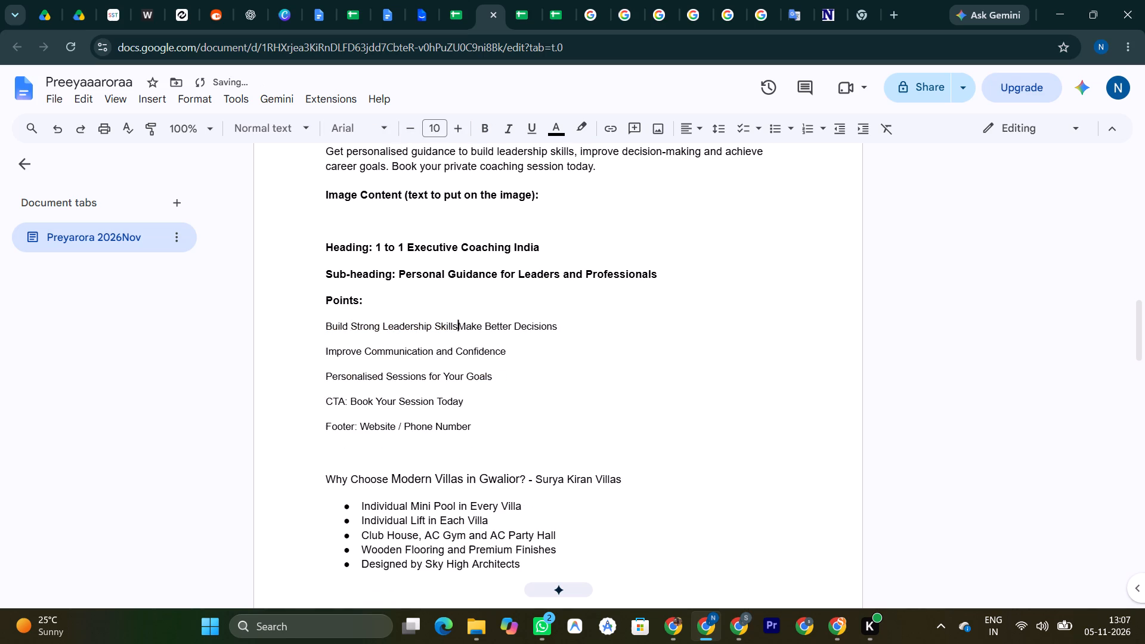
key("shift+Return")
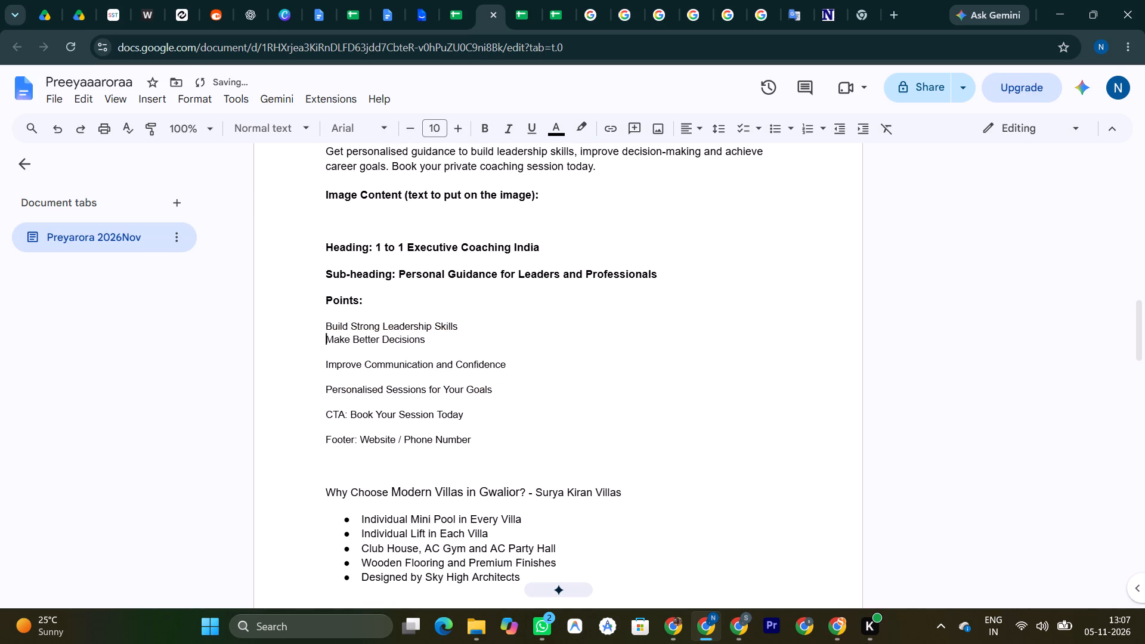
left_click(325, 368)
key("BackSpace")
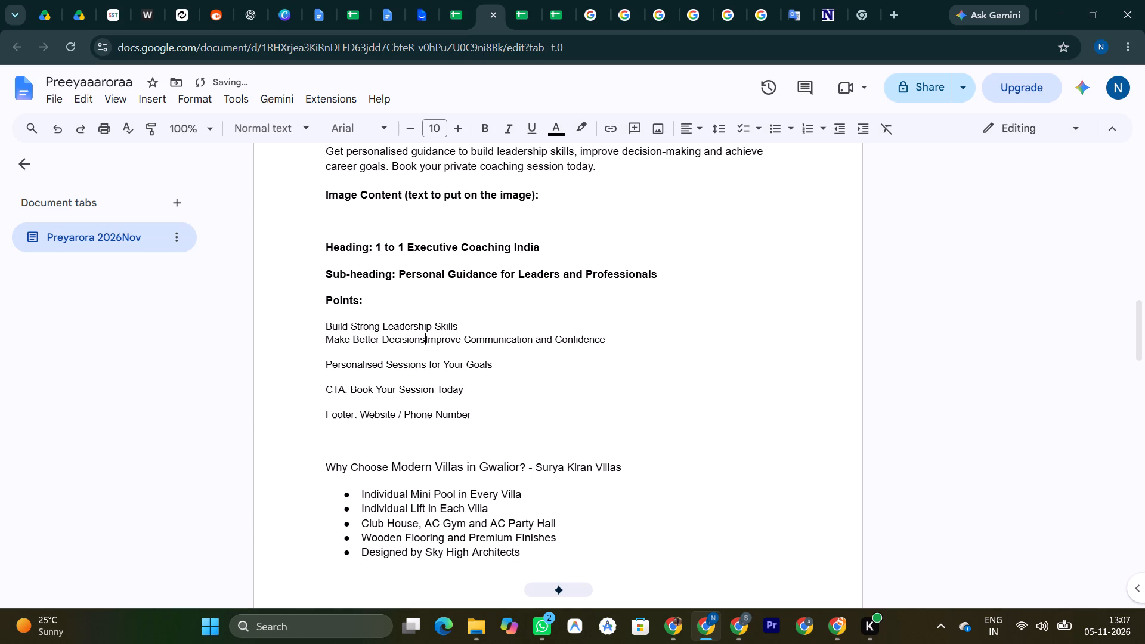
key("shift+Return")
left_click(324, 373)
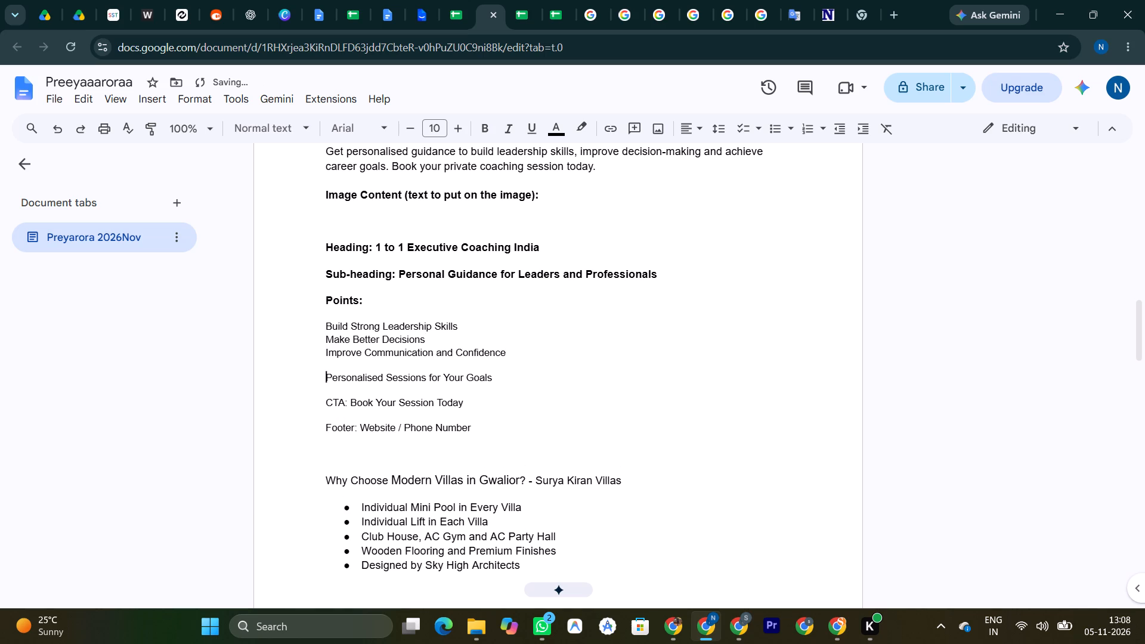
key("BackSpace")
key("shift+Return")
left_click(327, 385)
key("BackSpace")
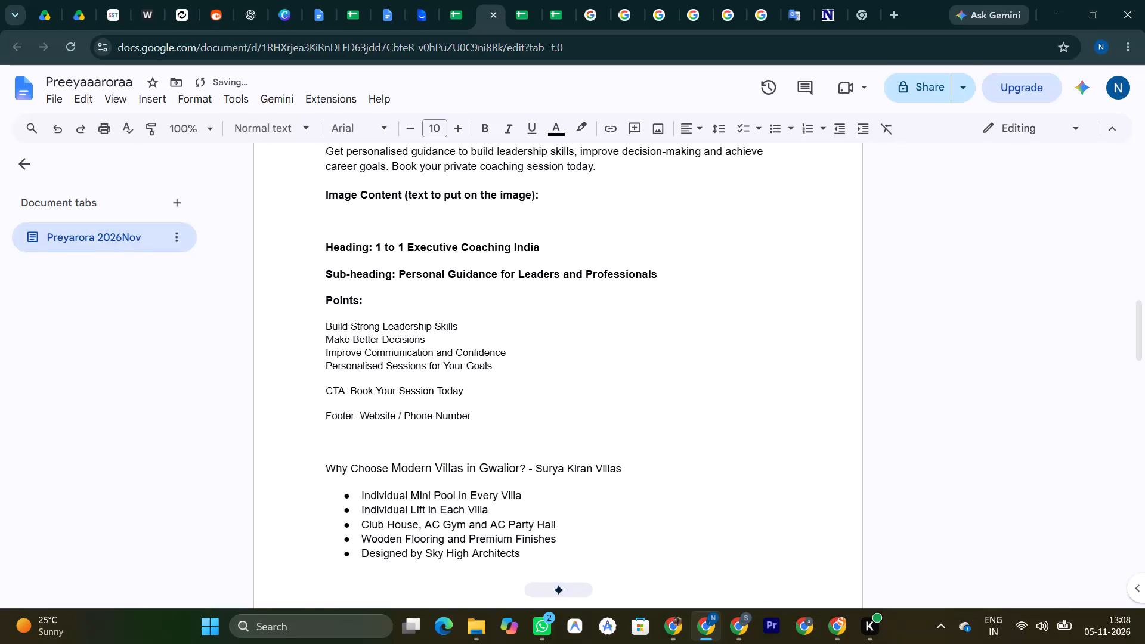
key("shift+Return")
left_click(327, 400)
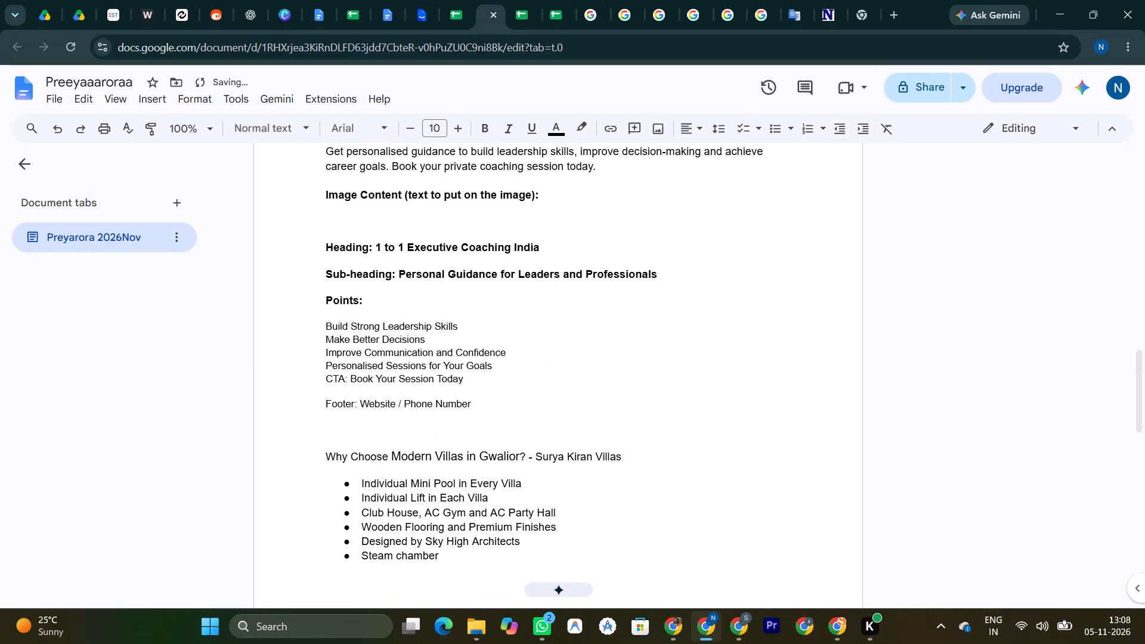
key("BackSpace")
key("shift+Return")
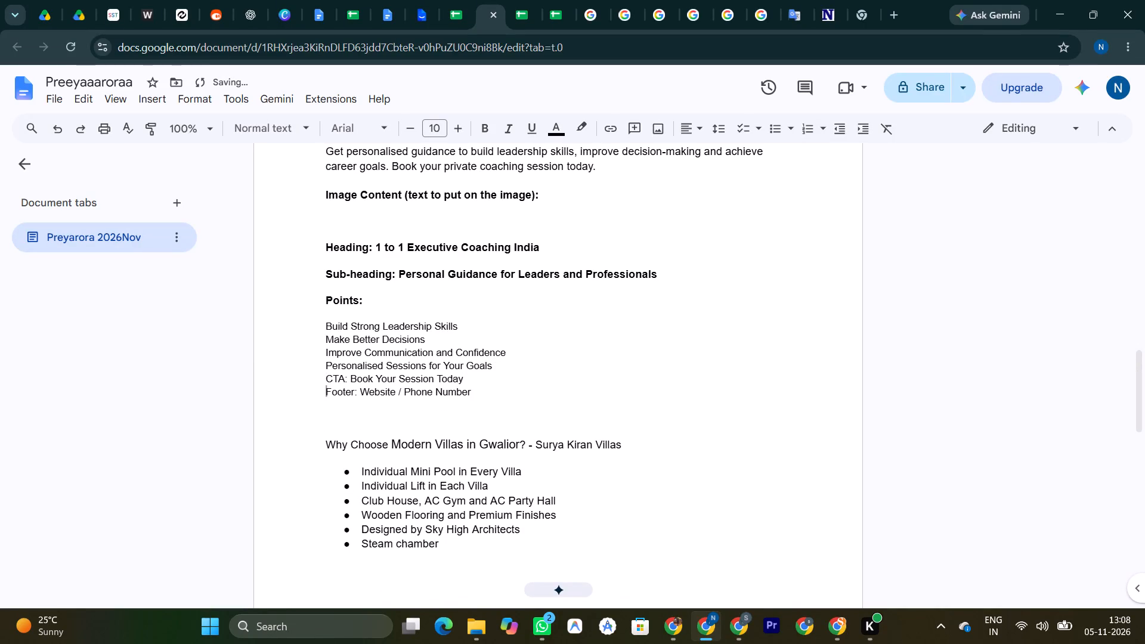
Apply bulleted list formatting to the lines under "Points:", from "Build Strong Leadership Skills" through the Footer line.
left_click_drag(320, 324, 484, 385)
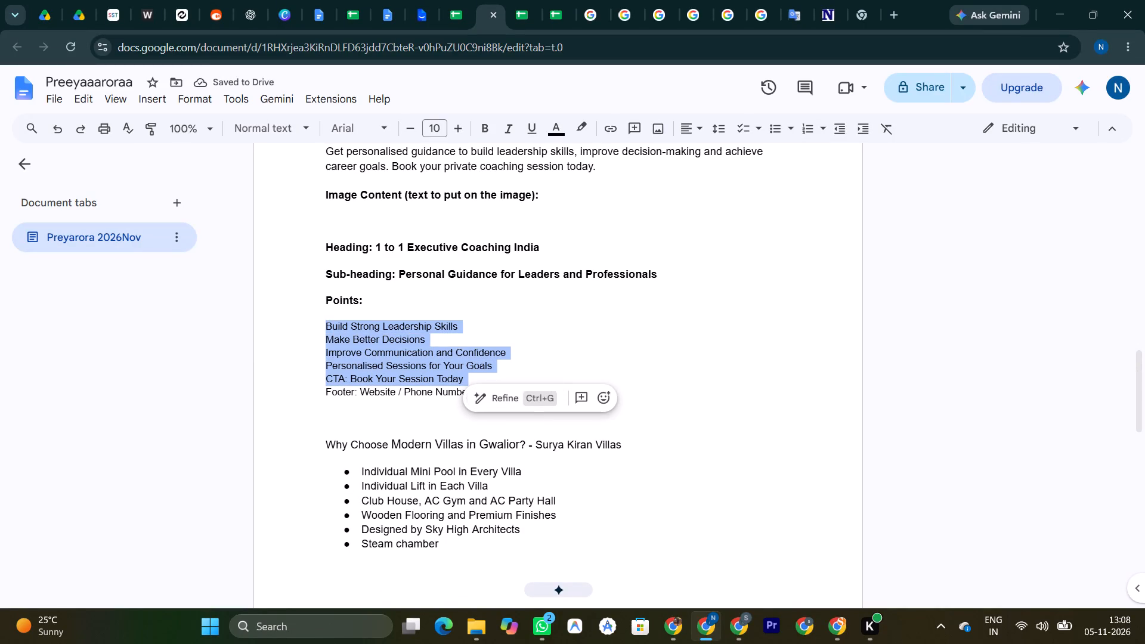
left_click(320, 325)
left_click_drag(320, 325, 464, 383)
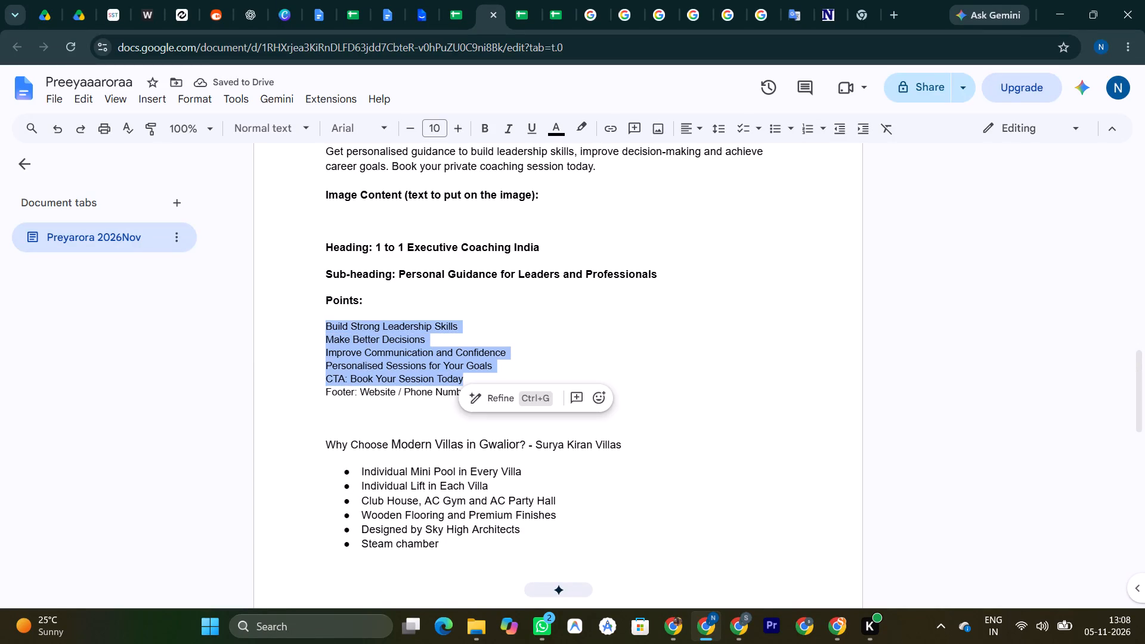
left_click_drag(464, 383, 475, 400)
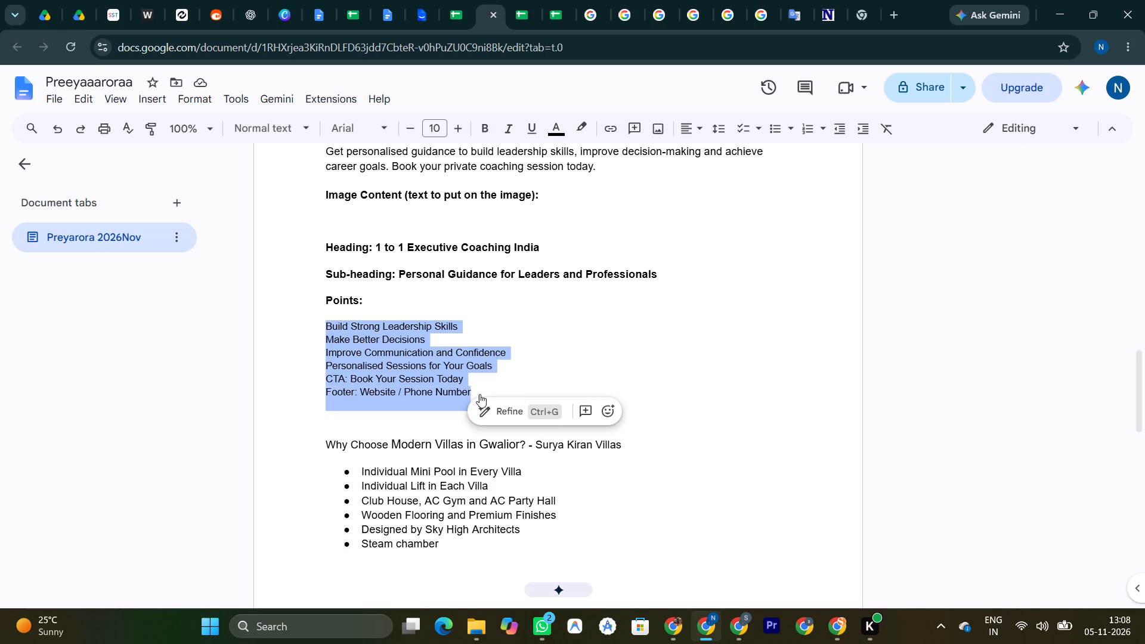
left_click(822, 132)
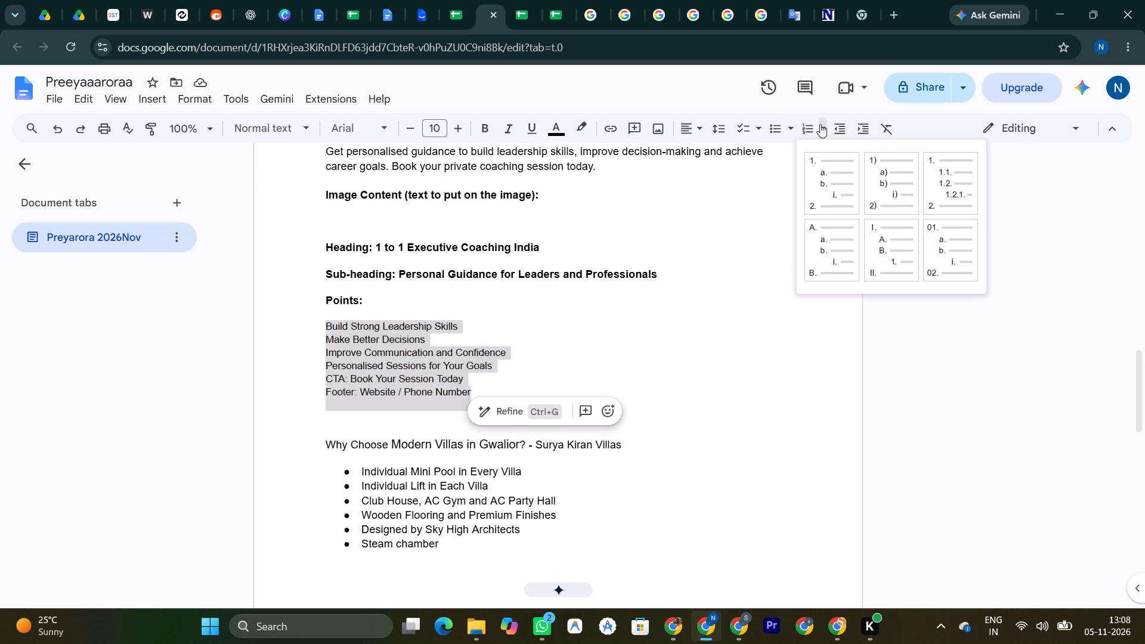
left_click(773, 128)
Make "Make Better Decisions" its own bullet directly below "Build Strong Leadership Skills", removing the surplus empty bullets.
left_click(608, 324)
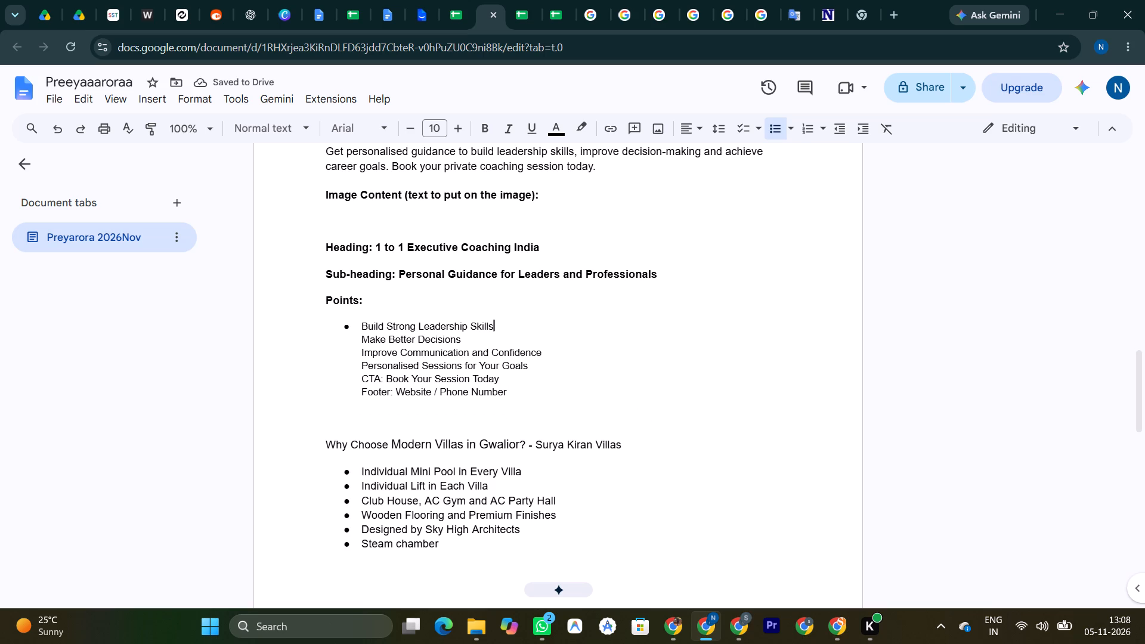
key("Return")
key("Return")
key("Return")
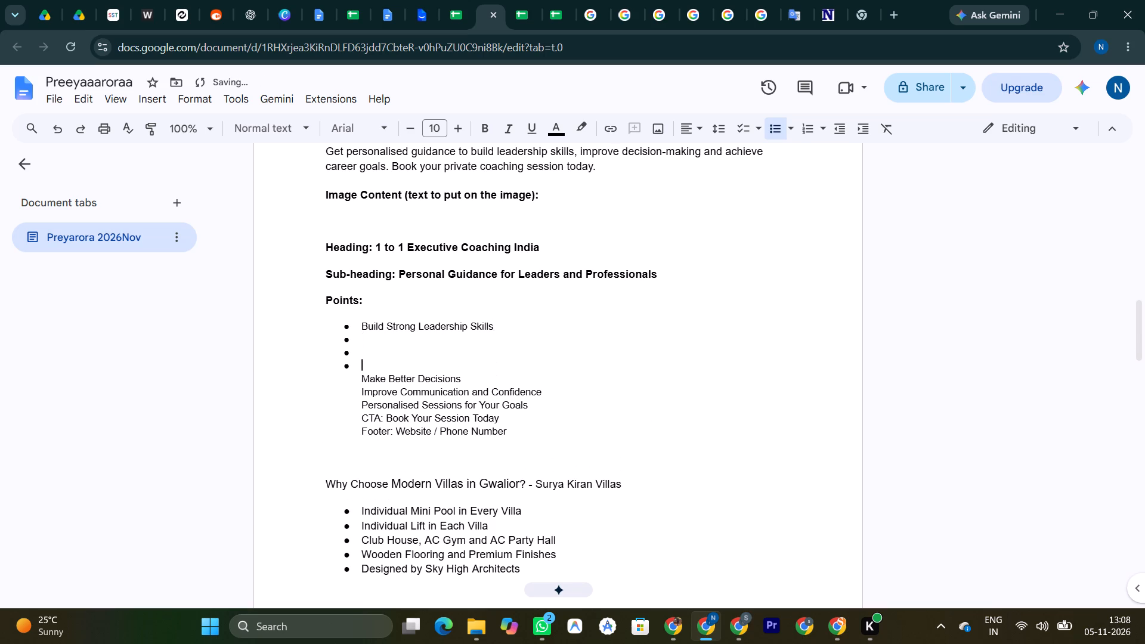
key("Return")
left_click(361, 391)
key("BackSpace")
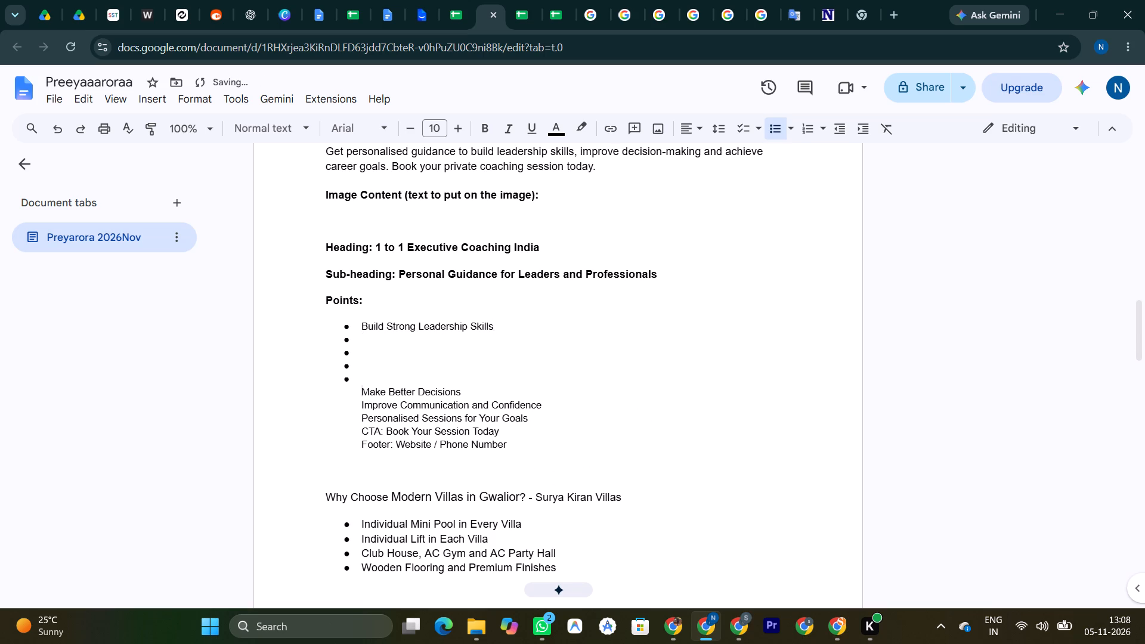
key("BackSpace")
key("BackSpace")
key("BackSpace")
key("BackSpace")
key("BackSpace")
key("BackSpace")
key("BackSpace")
key("BackSpace")
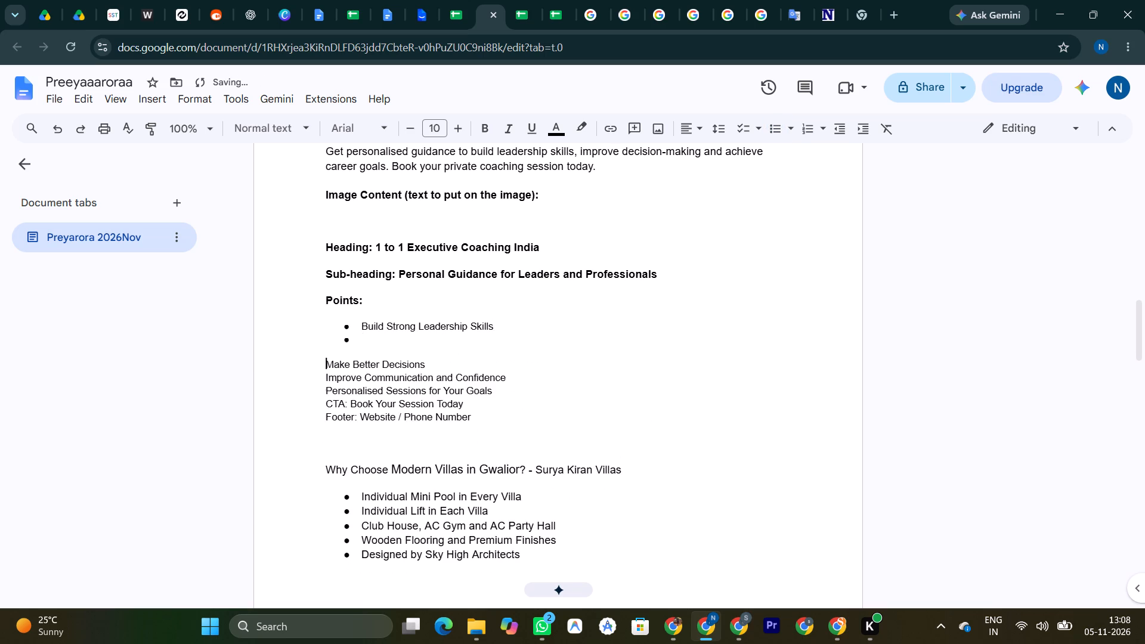
key("BackSpace")
Split "Improve Communication and Confidence" and "Personalised Sessions for Your Goals" into separate bullets.
left_click(476, 340)
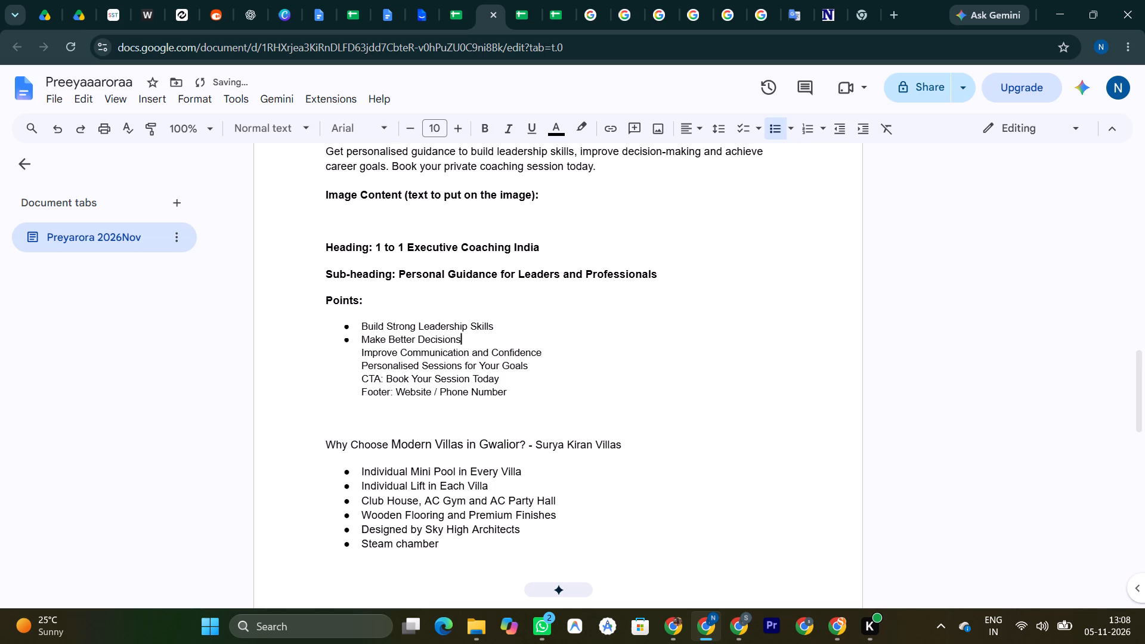
key("Return")
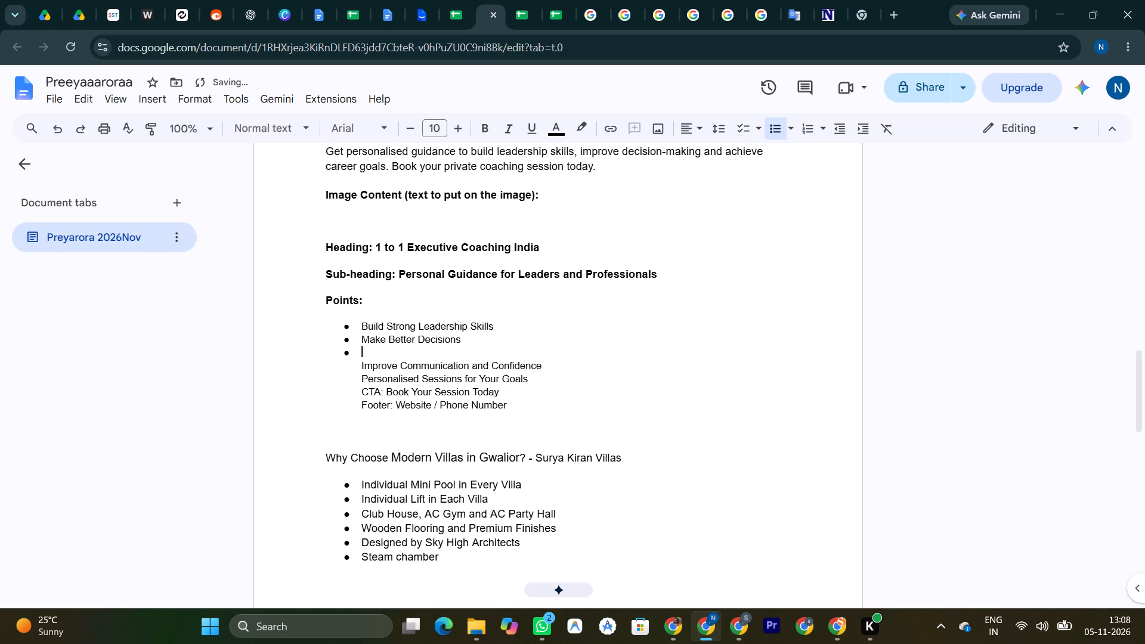
left_click(362, 367)
key("BackSpace")
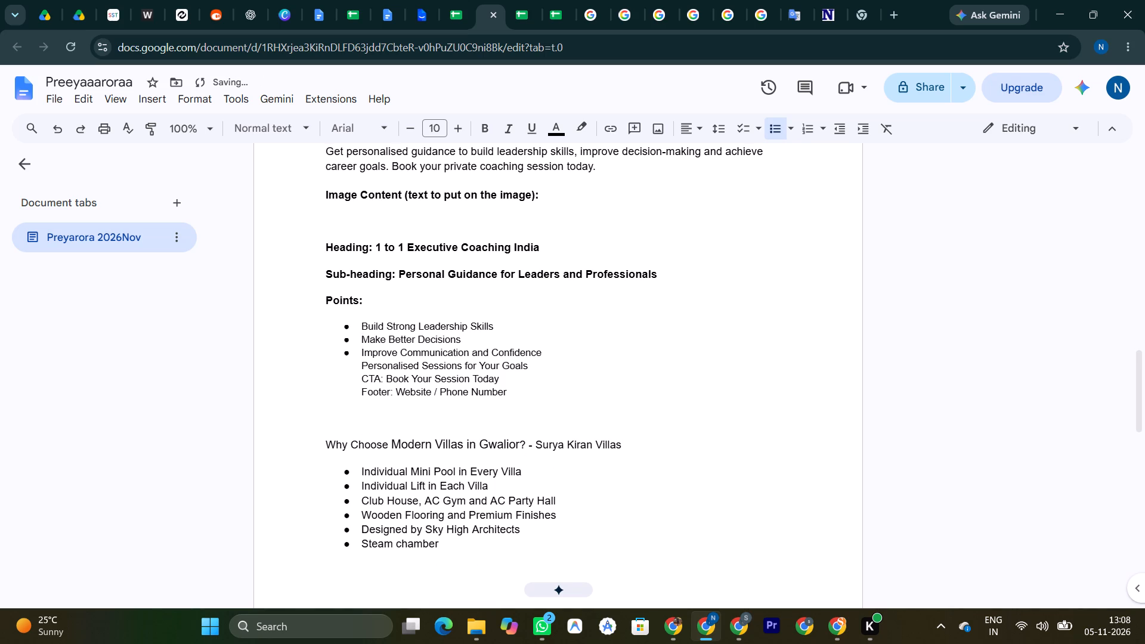
left_click(565, 354)
key("Return")
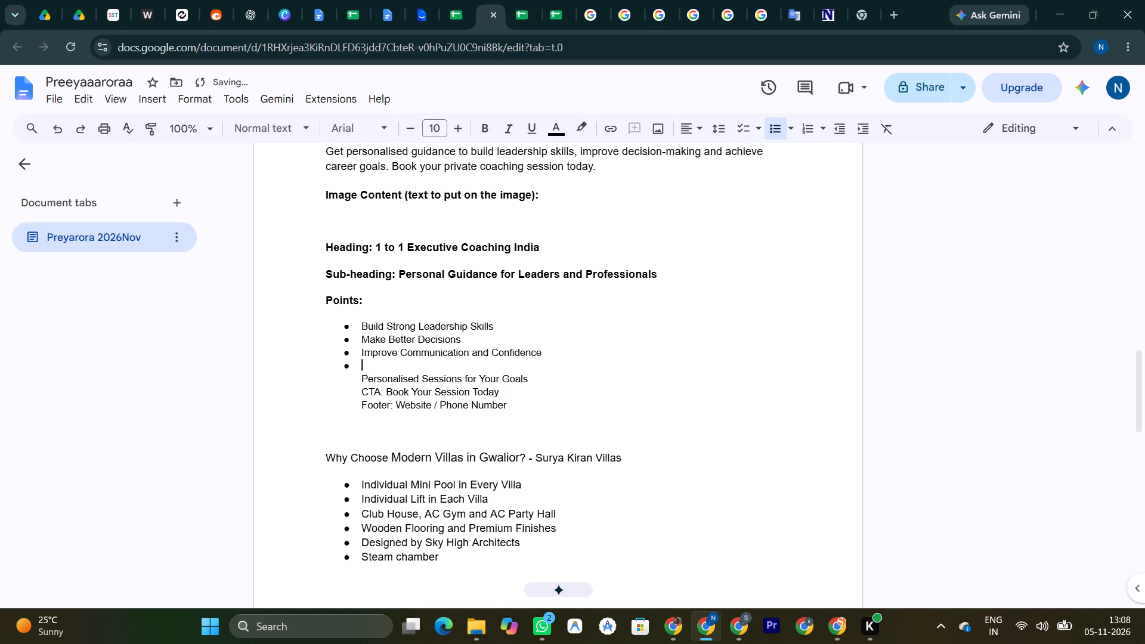
left_click(360, 380)
key("BackSpace")
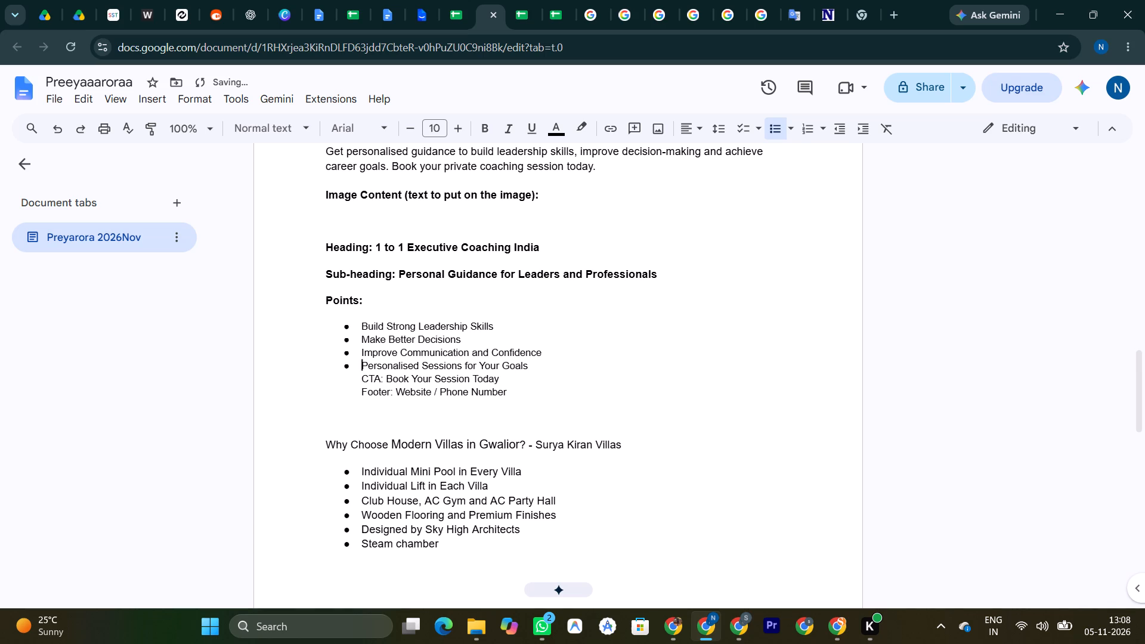
Split "CTA: Book Your Session Today" and "Footer: Website / Phone Number" into separate bullets, leaving no empty lines between them.
left_click(544, 366)
key("Return")
key("Return")
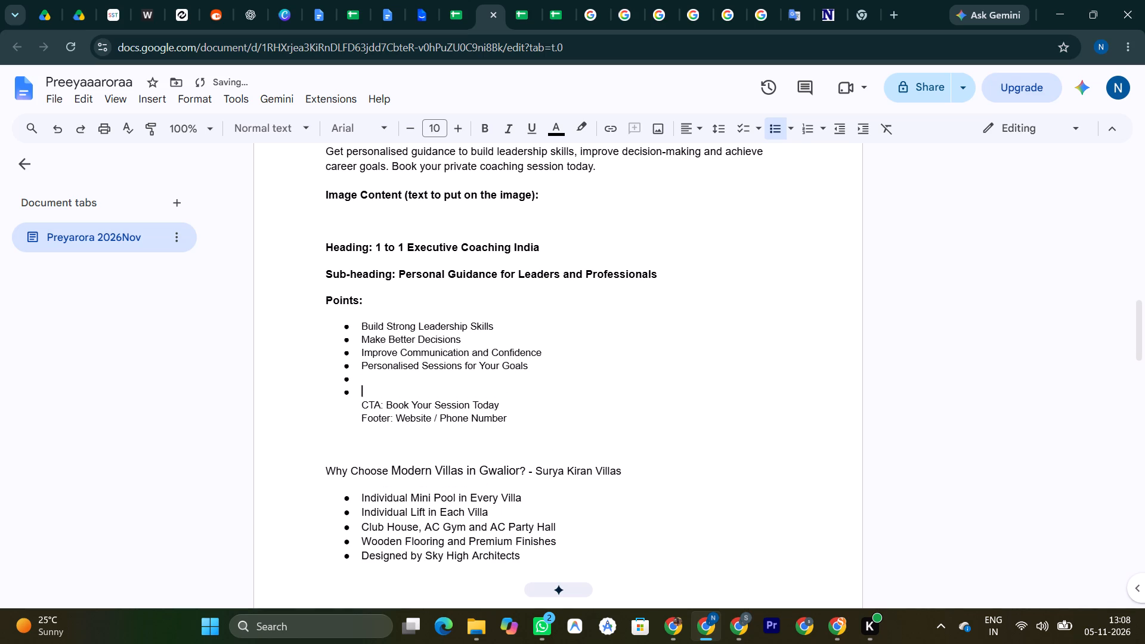
key("BackSpace")
key("BackSpace")
key("BackSpace")
key("BackSpace")
key("BackSpace")
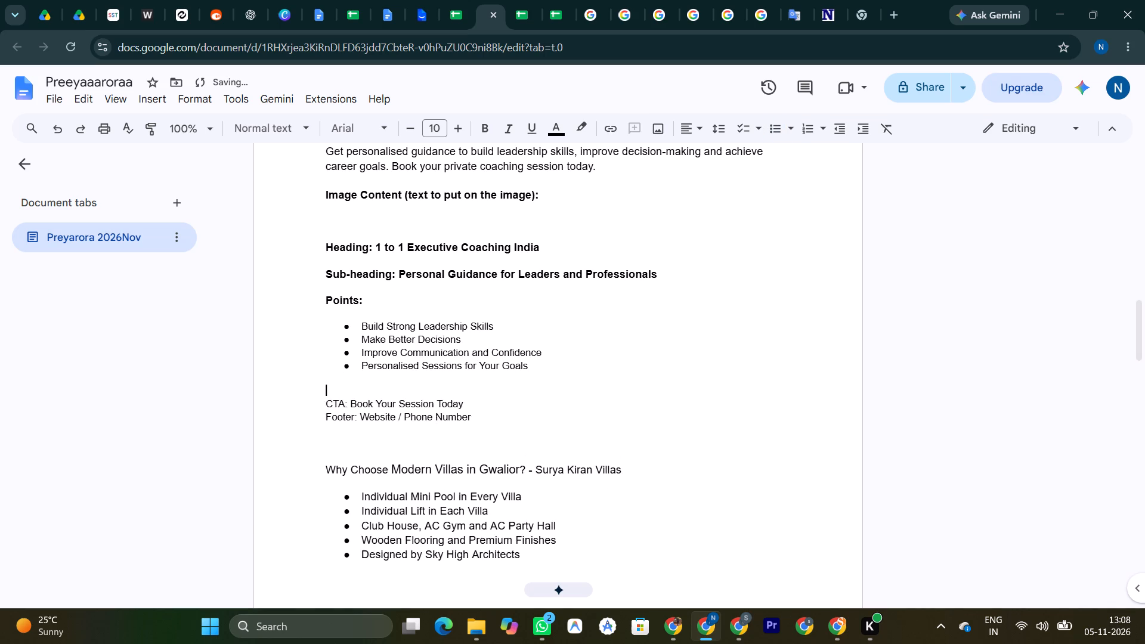
key("BackSpace")
key("Return")
left_click(365, 395)
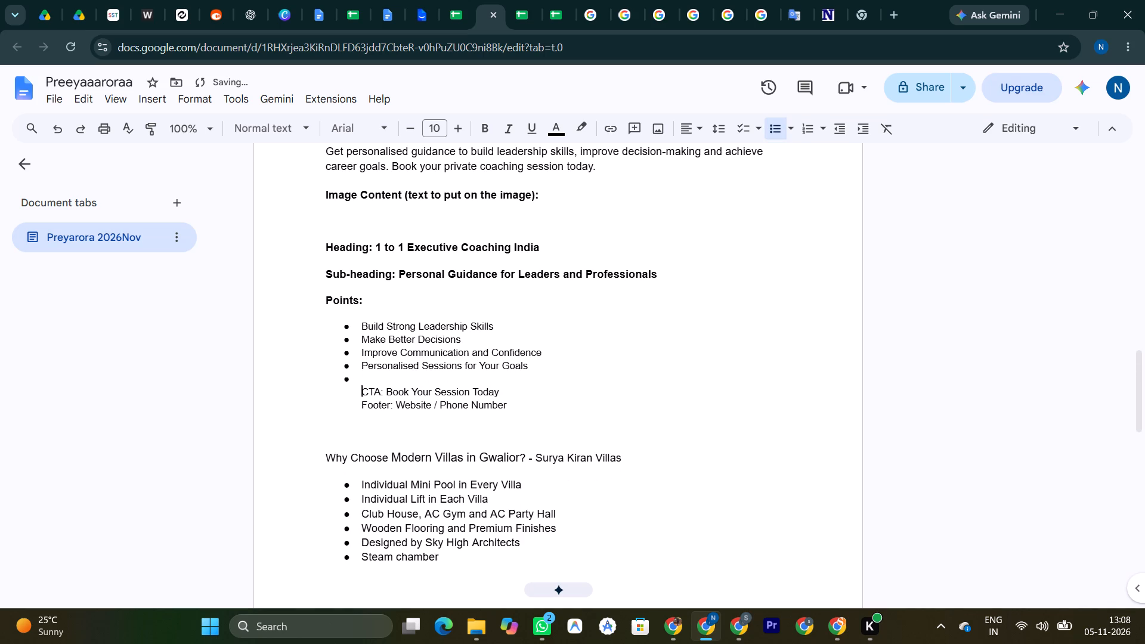
key("BackSpace")
left_click(510, 382)
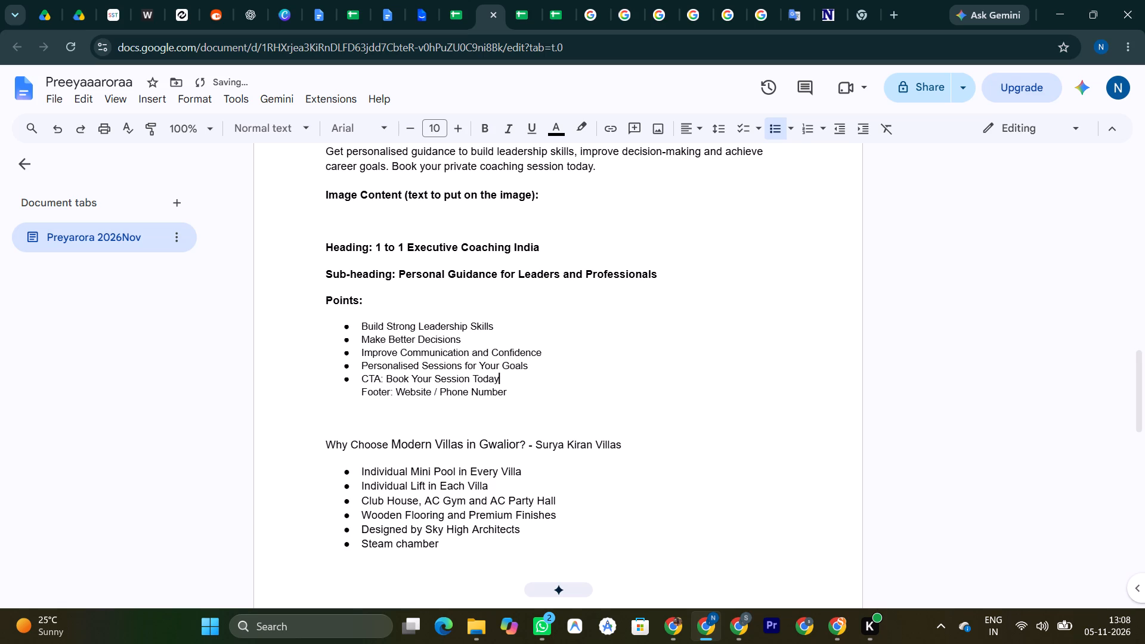
key("Return")
left_click(362, 405)
key("BackSpace")
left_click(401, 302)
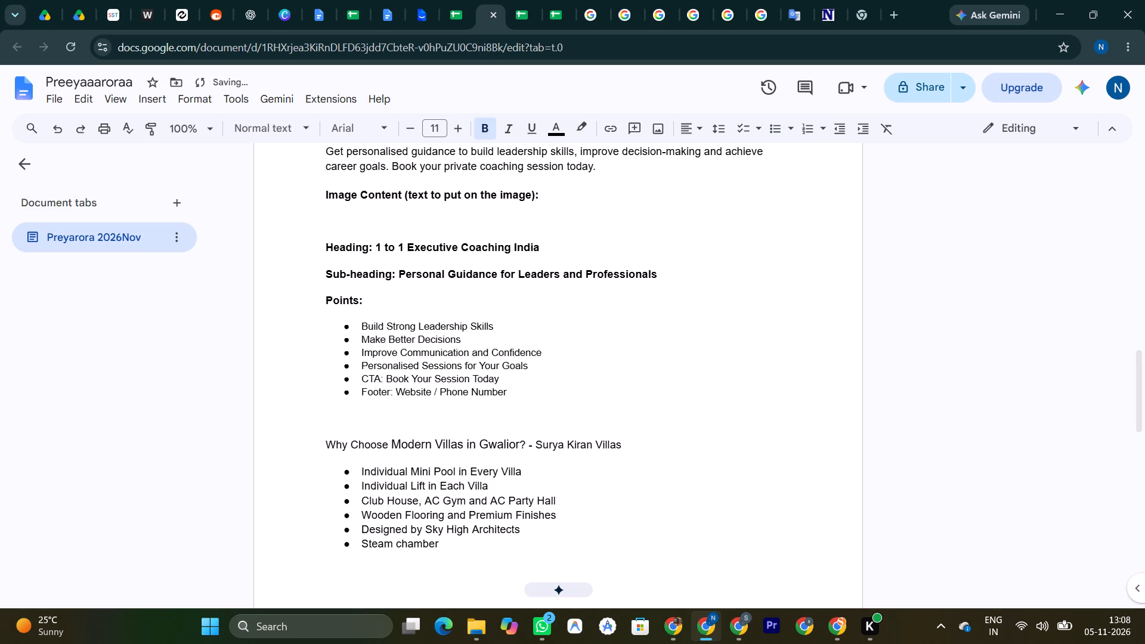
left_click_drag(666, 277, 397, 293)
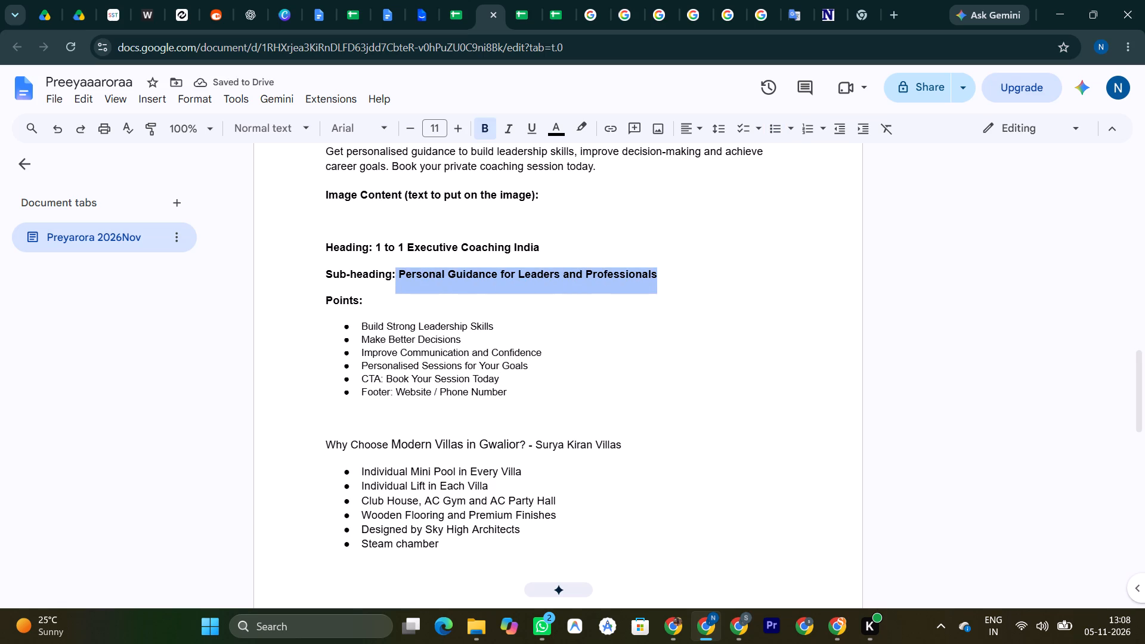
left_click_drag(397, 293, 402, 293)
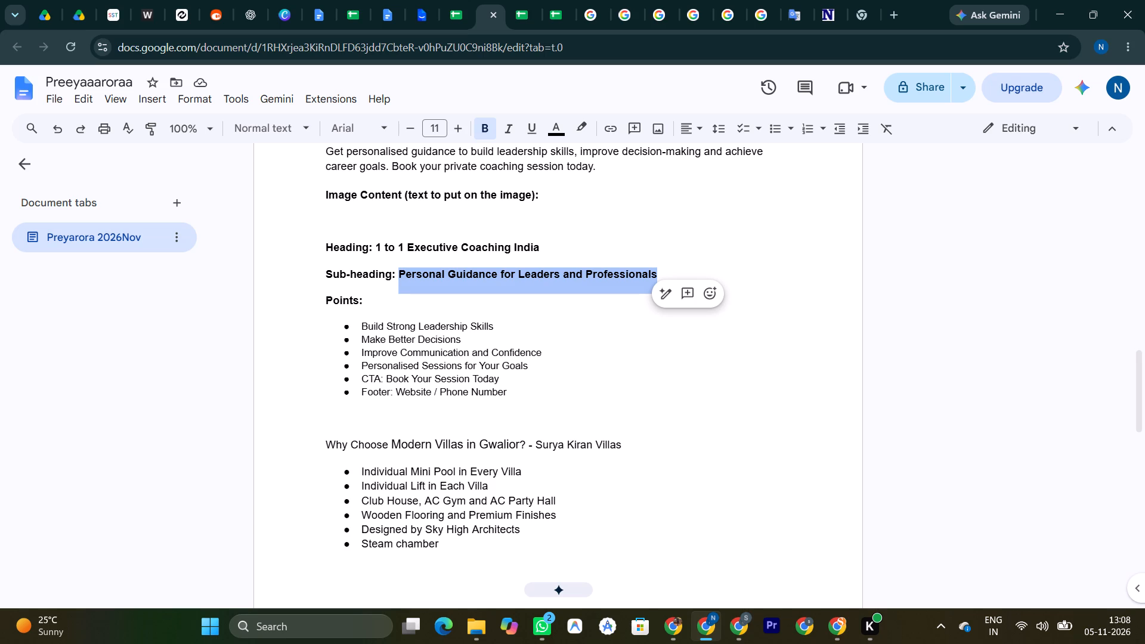
Move "1 to 1 Executive Coaching India" onto its own line beneath the "Heading:" label, without a leading space.
left_click(373, 249)
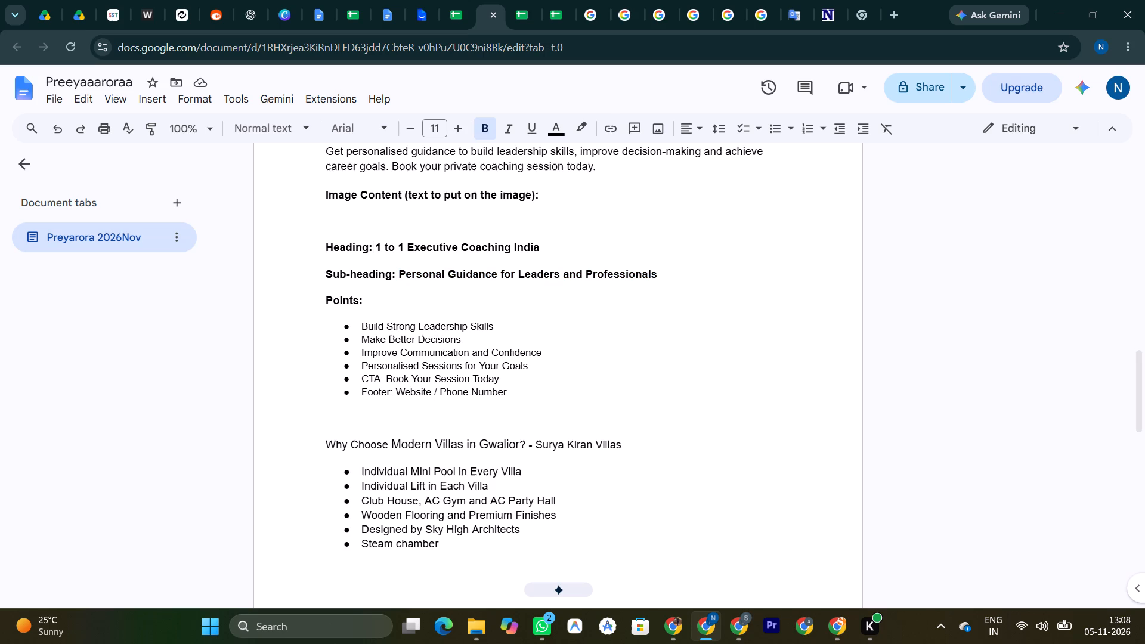
key("BackSpace")
key("shift+Return")
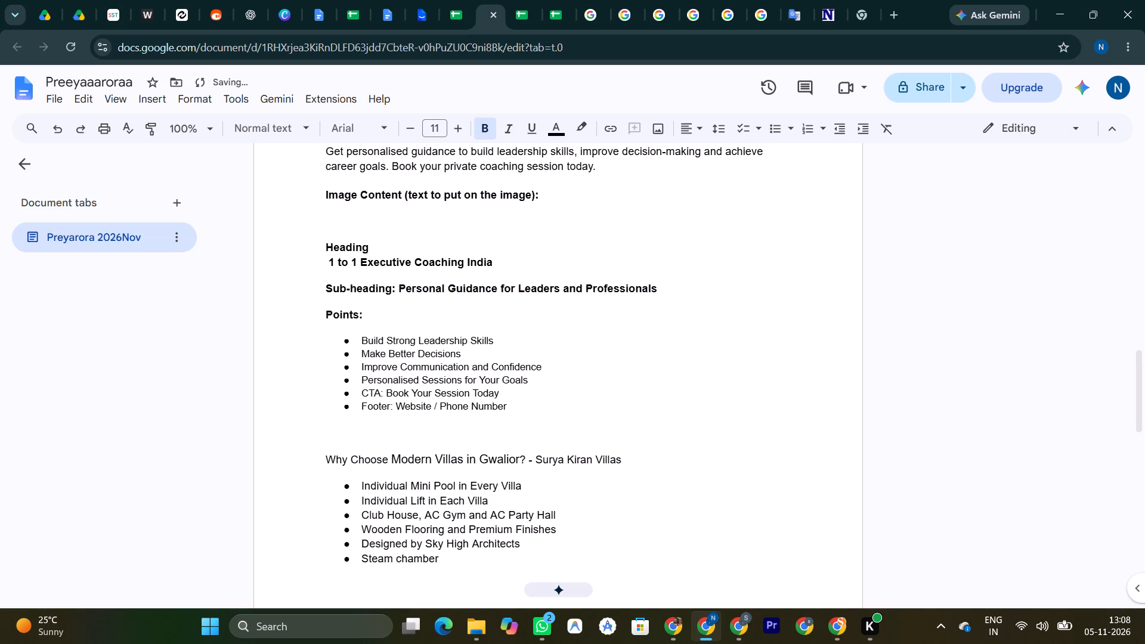
key("Right")
key("BackSpace")
left_click(367, 250)
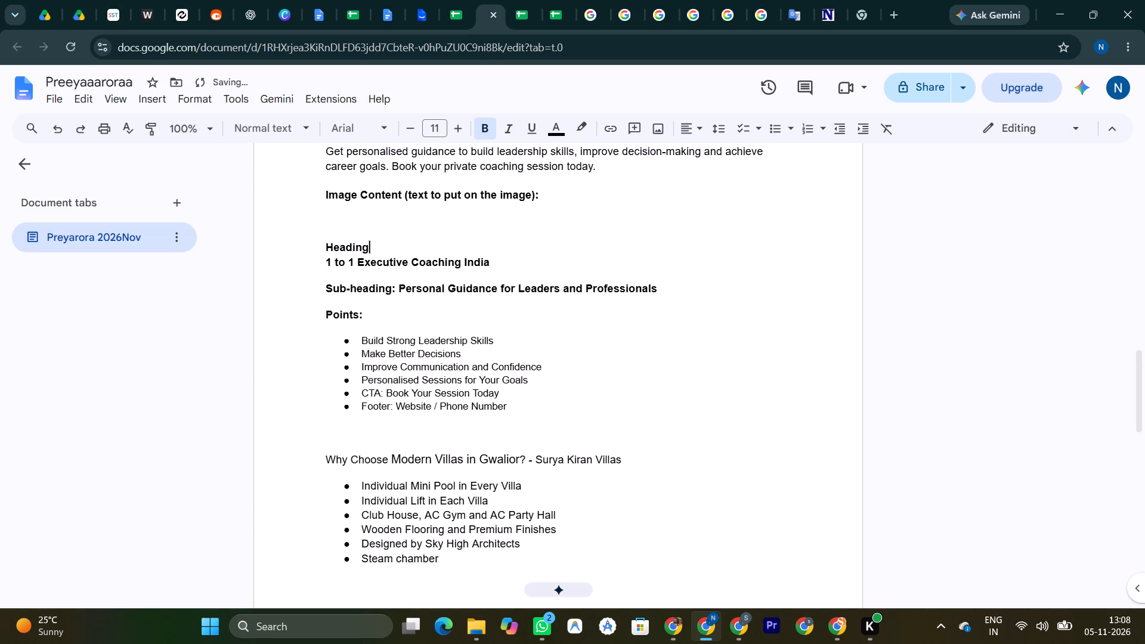
key("shift+colon")
Remove the bold formatting from "1 to 1 Executive Coaching India" beneath the "Heading:" label.
left_click_drag(324, 263, 498, 260)
left_click(488, 127)
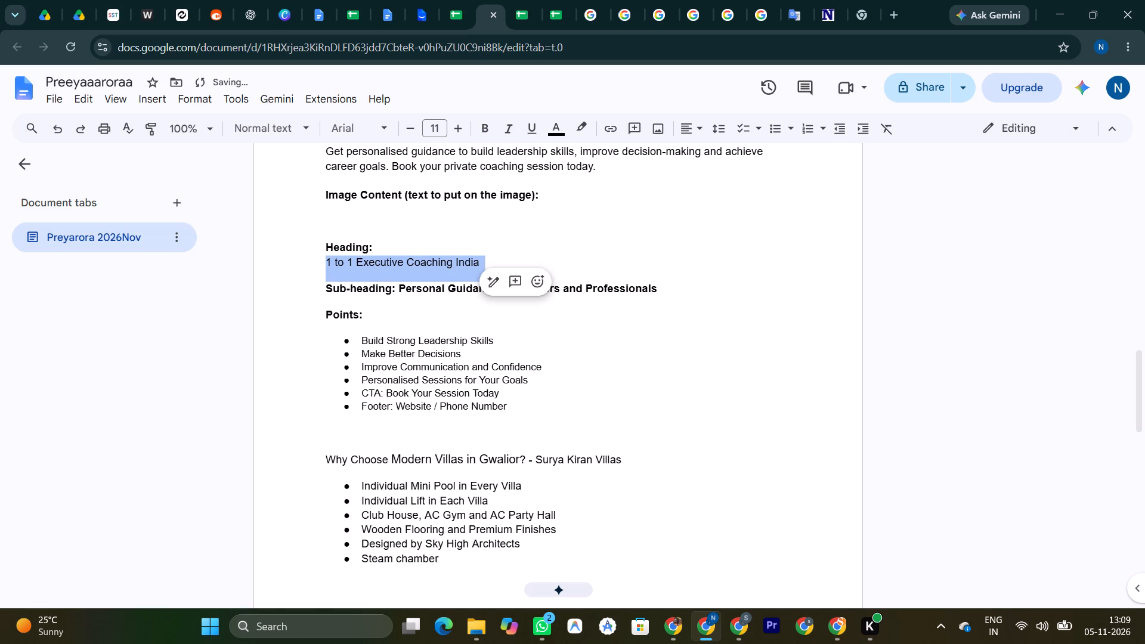
Move "Personal Guidance for Leaders and Professionals" onto its own line beneath "Sub-heading:", without a leading space, and remove its bold formatting.
left_click(397, 286)
key("shift+Return")
key("Right")
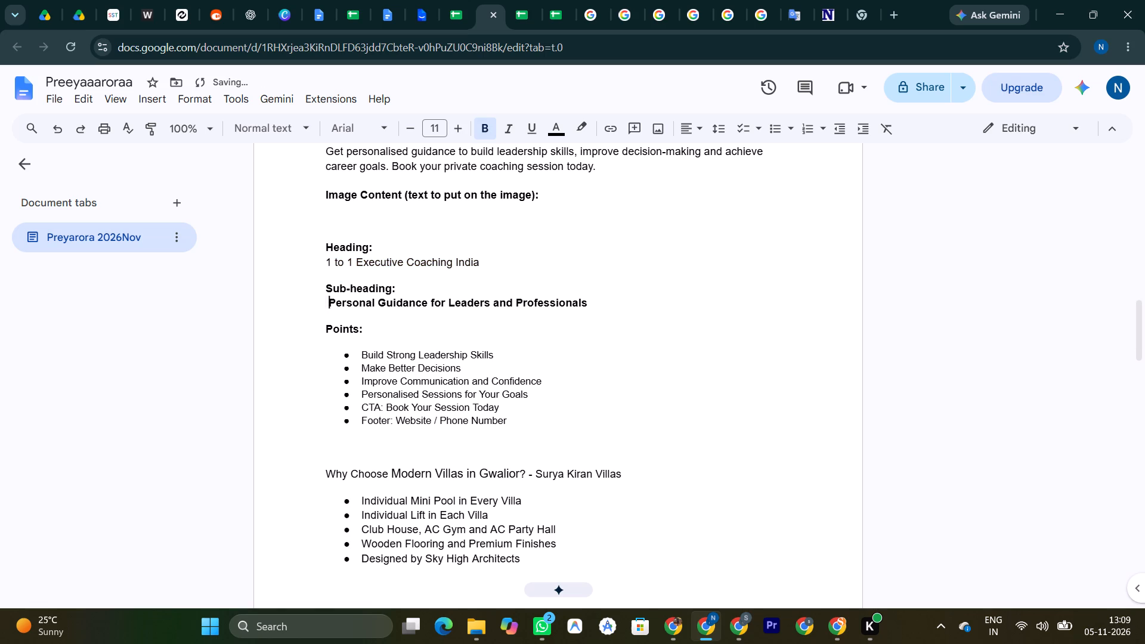
key("BackSpace")
left_click_drag(590, 303, 315, 315)
left_click(479, 133)
left_click(409, 287)
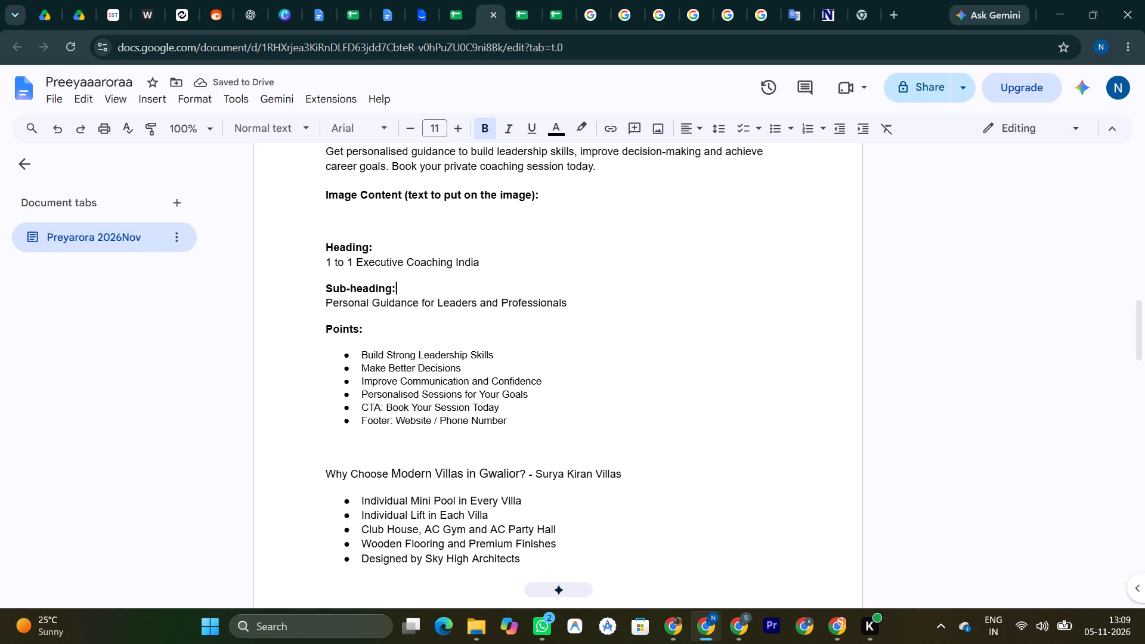
Delete the old "Why Choose Modern Villas in Gwalior?" line with its bullets, plus the surplus empty lines above the Forum section.
scroll(507, 371, "down", 5)
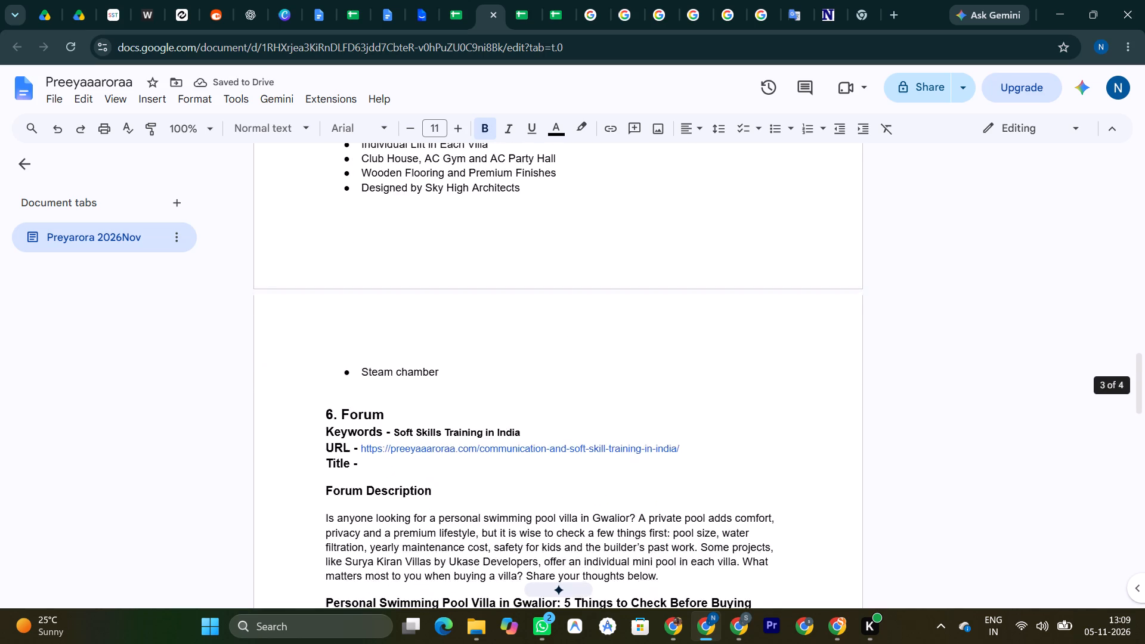
scroll(507, 371, "up", 3)
scroll(496, 414, "down", 1)
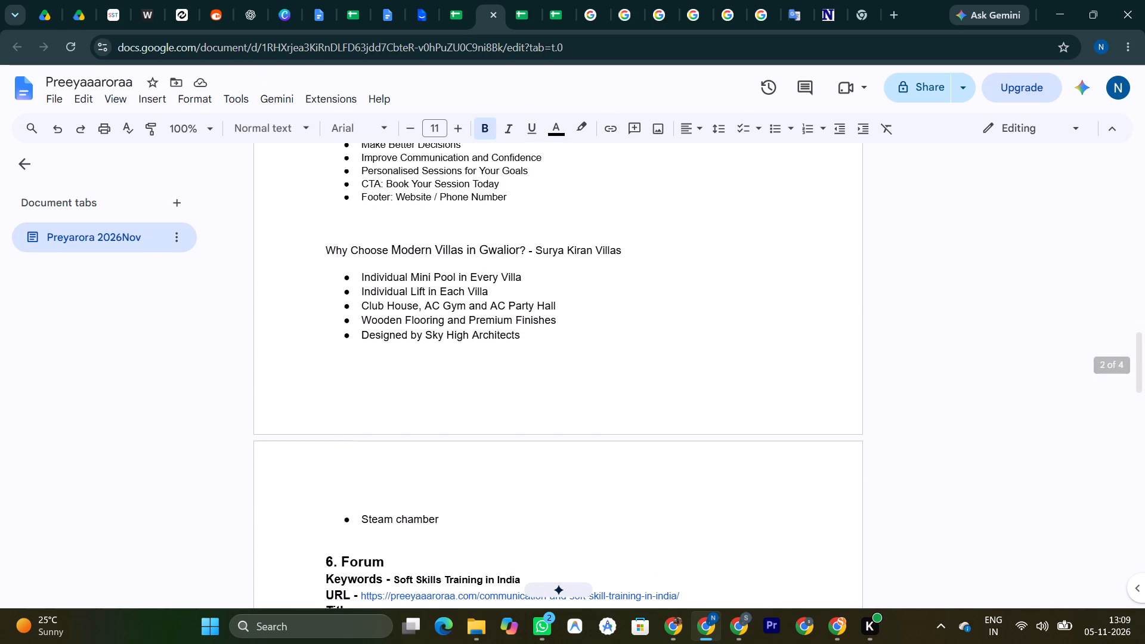
left_click_drag(450, 523, 318, 258)
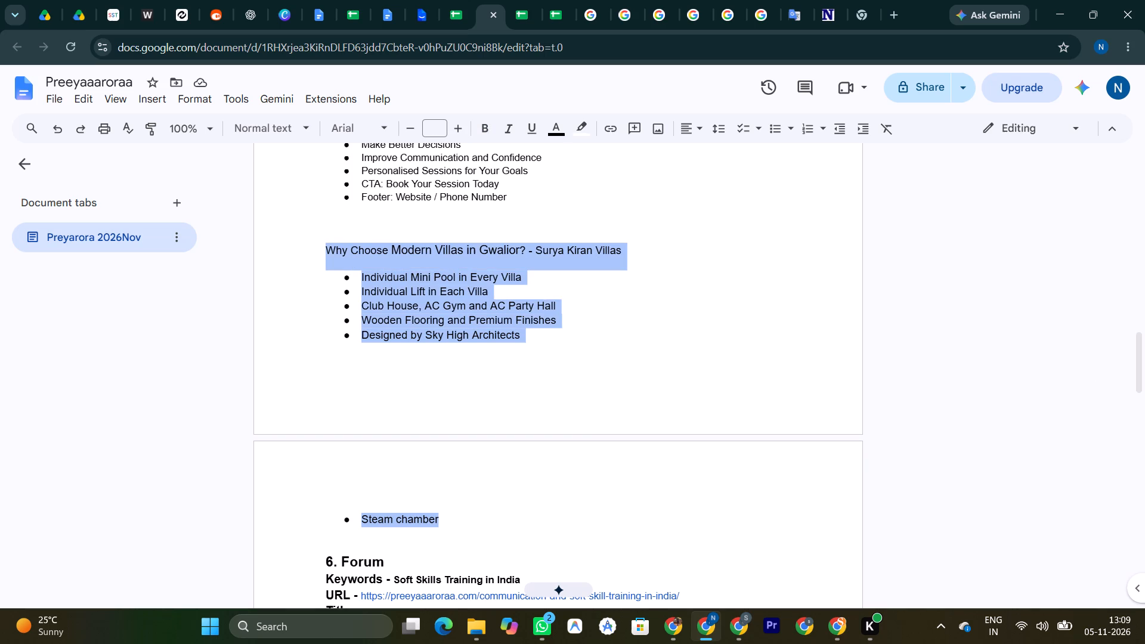
scroll(720, 306, "up", 6)
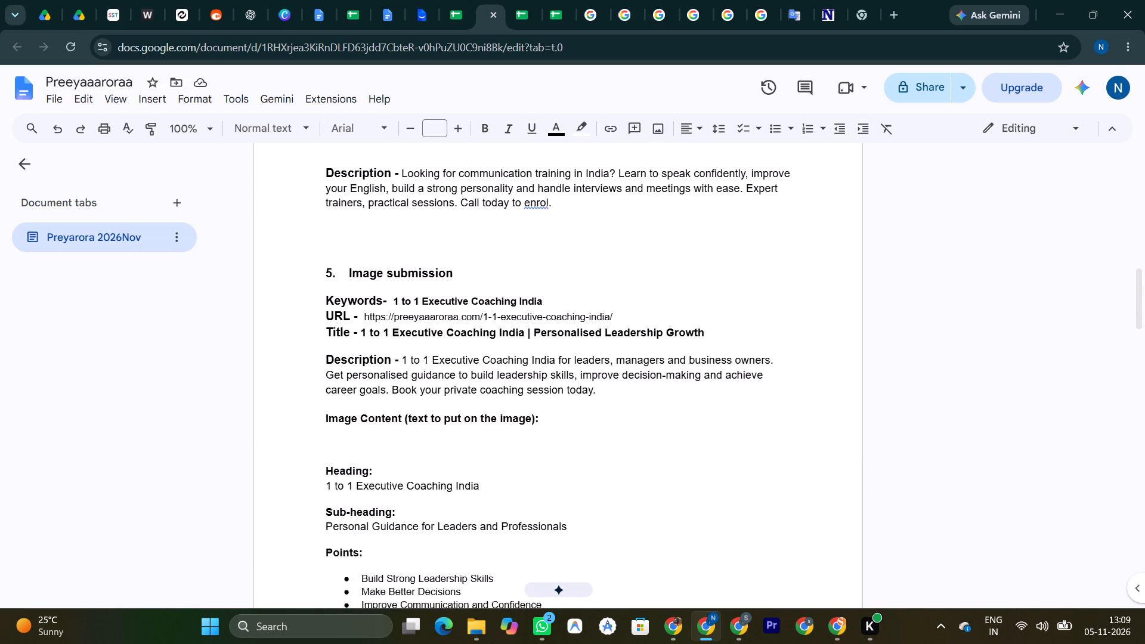
scroll(720, 306, "down", 4)
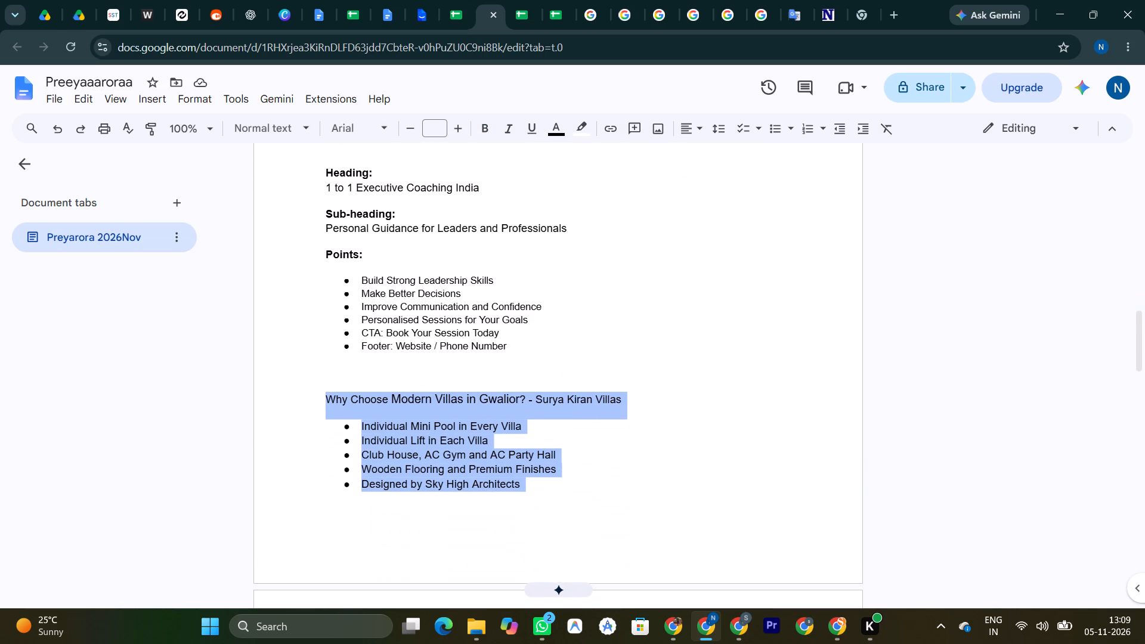
key("BackSpace")
key("BackSpace")
key("BackSpace")
key("BackSpace")
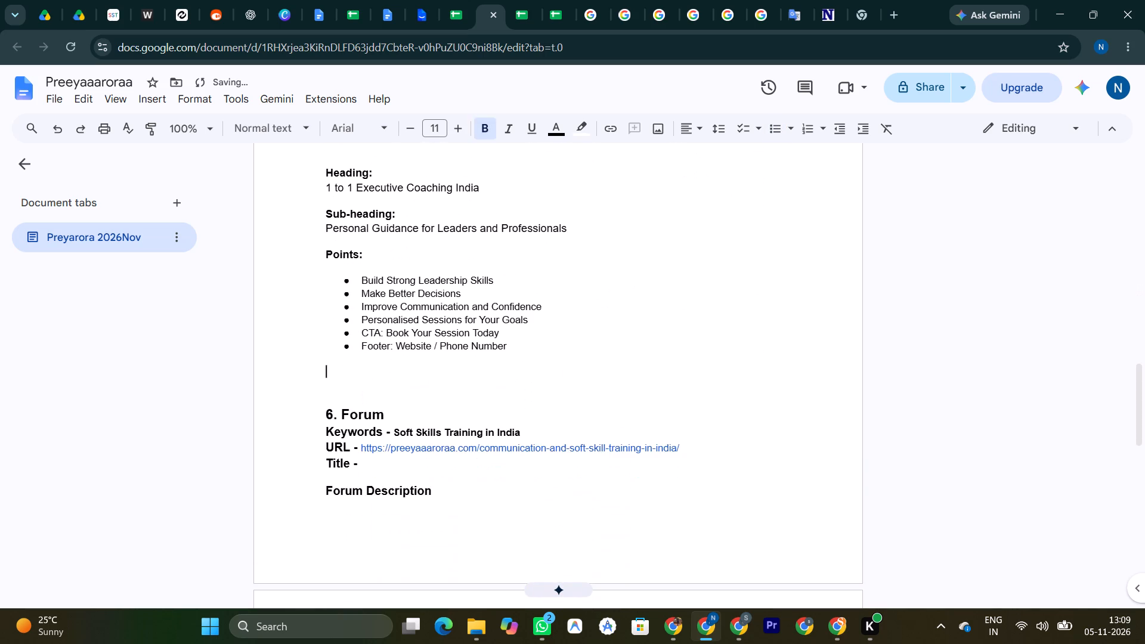
key("BackSpace")
Add "use any 4" after the "Points:" label in the Image submission content.
scroll(572, 309, "up", 1)
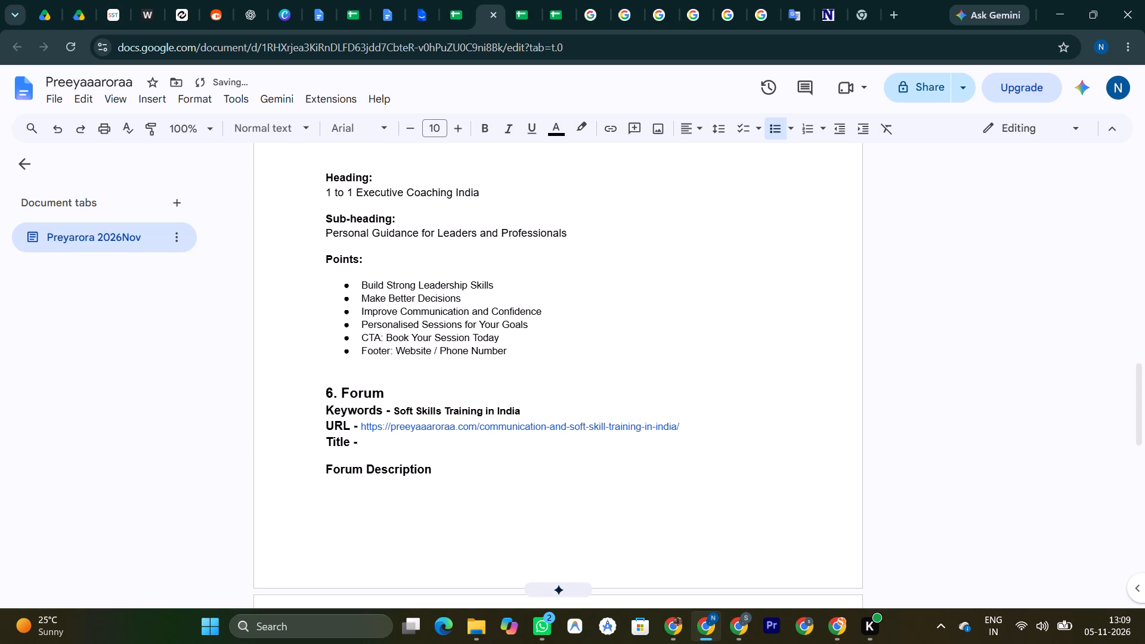
scroll(573, 309, "up", 2)
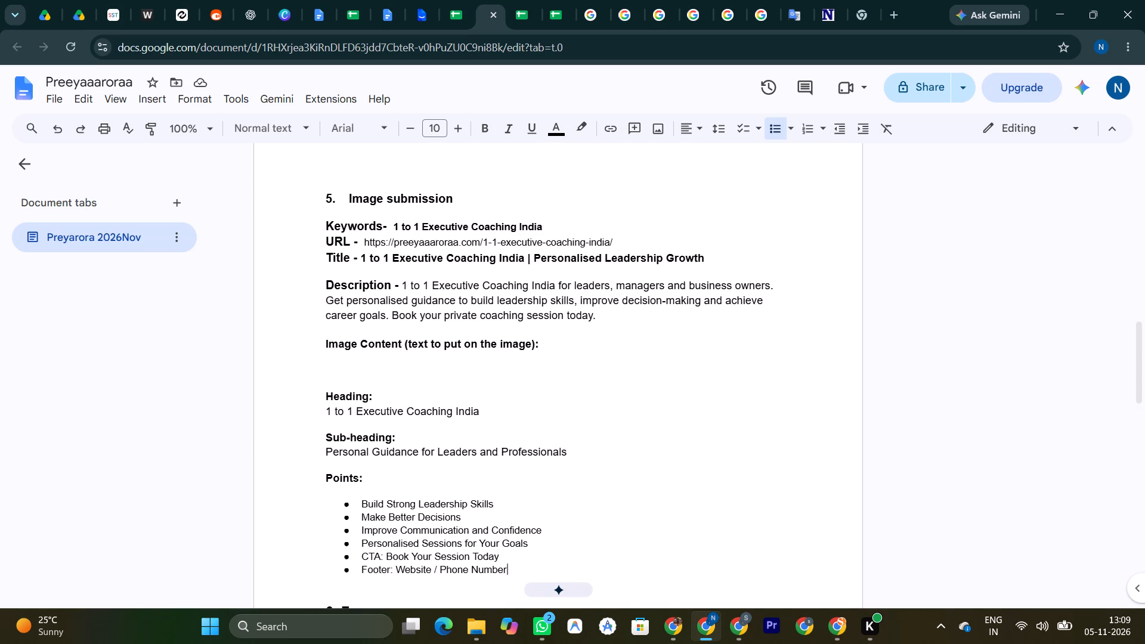
scroll(573, 309, "down", 2)
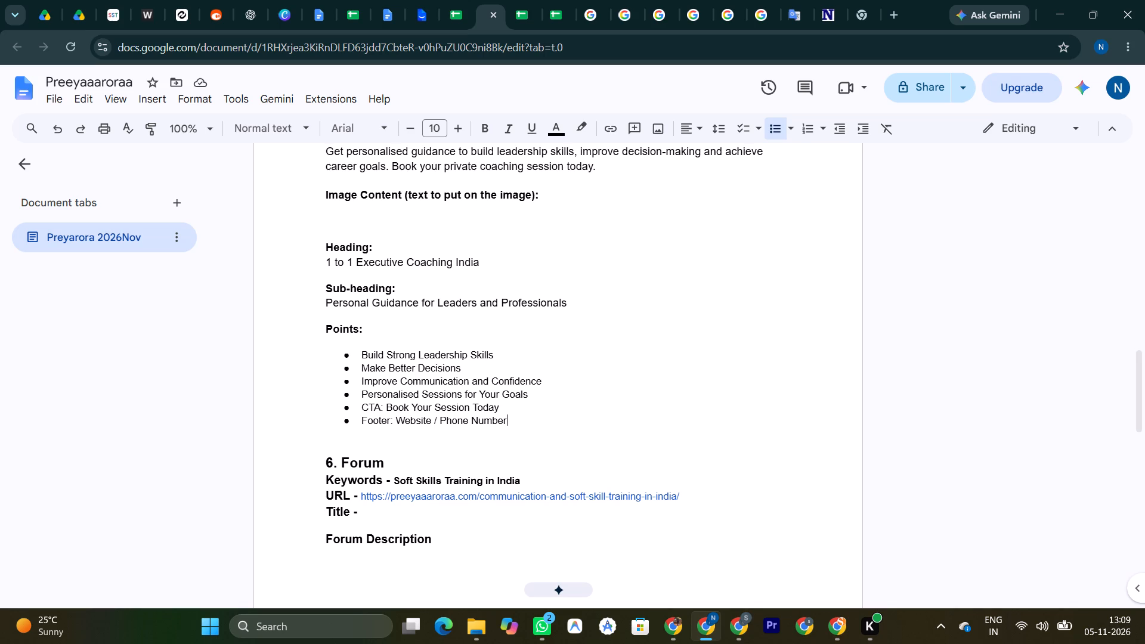
left_click(401, 324)
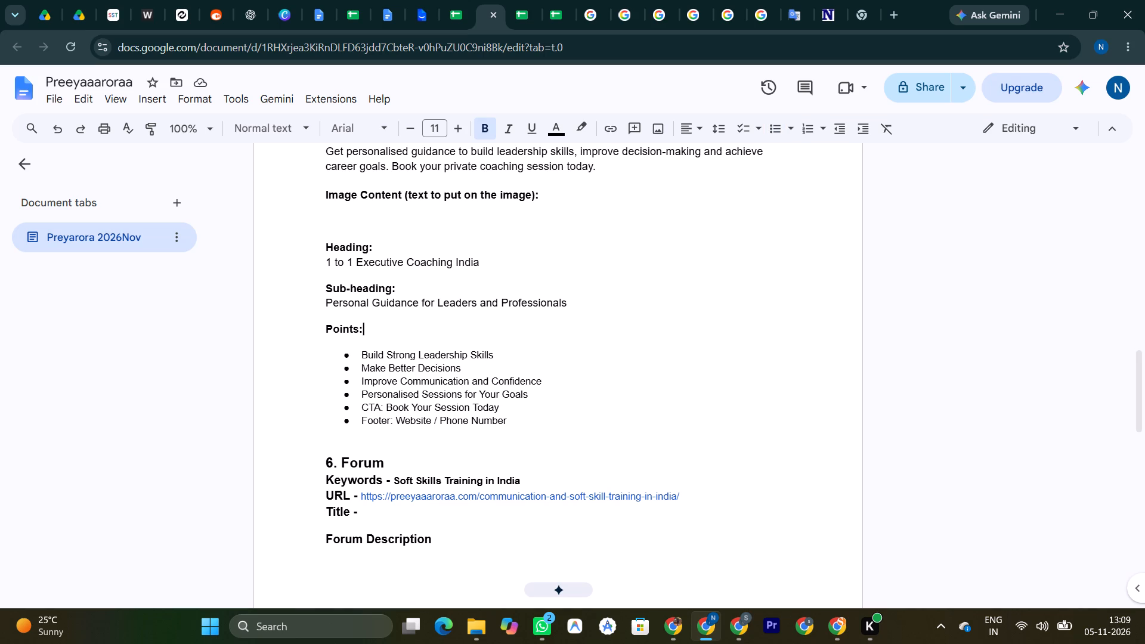
key("space")
type("use any")
key("space")
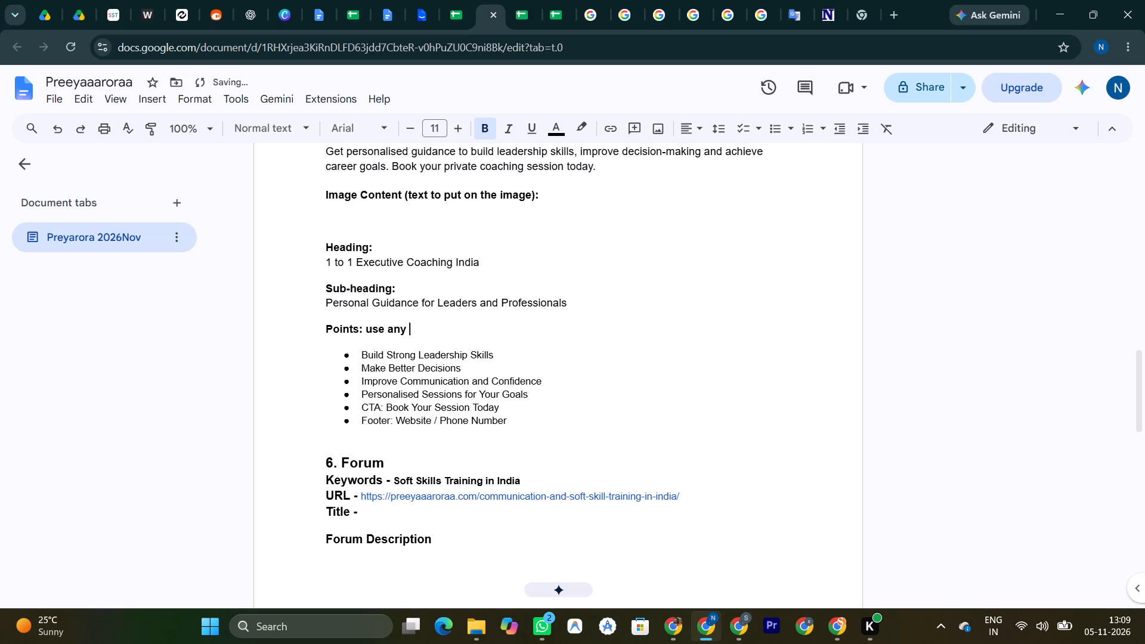
key("4")
Remove the empty line between "Image Content (text to put on the image):" and "Heading:" in the Image submission section.
scroll(630, 364, "down", 1)
scroll(583, 336, "up", 1)
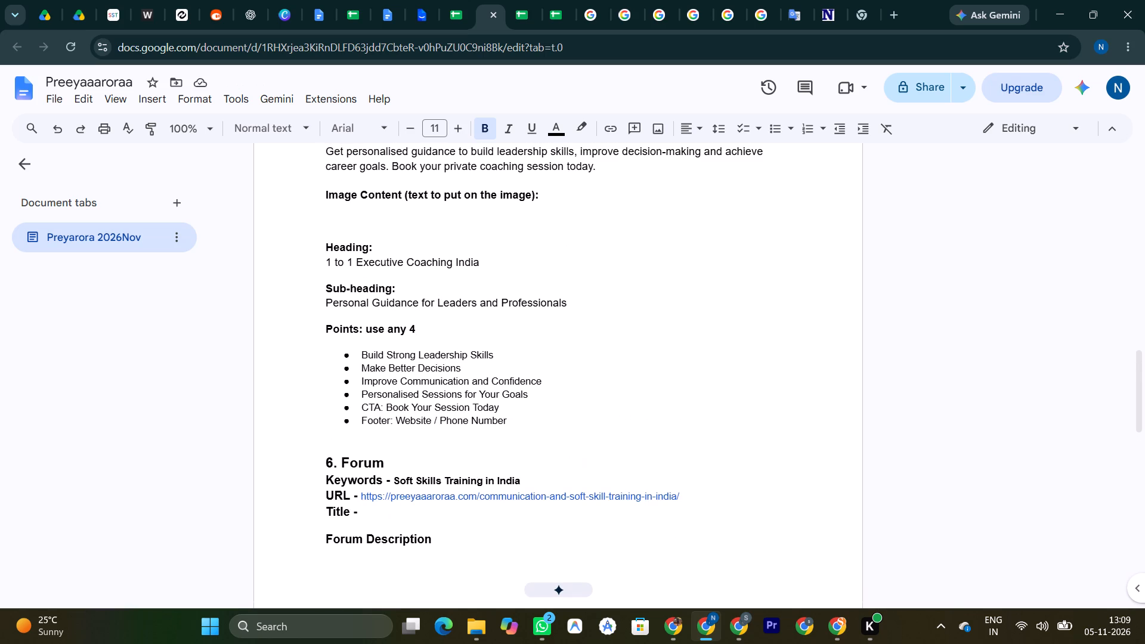
scroll(541, 401, "down", 1)
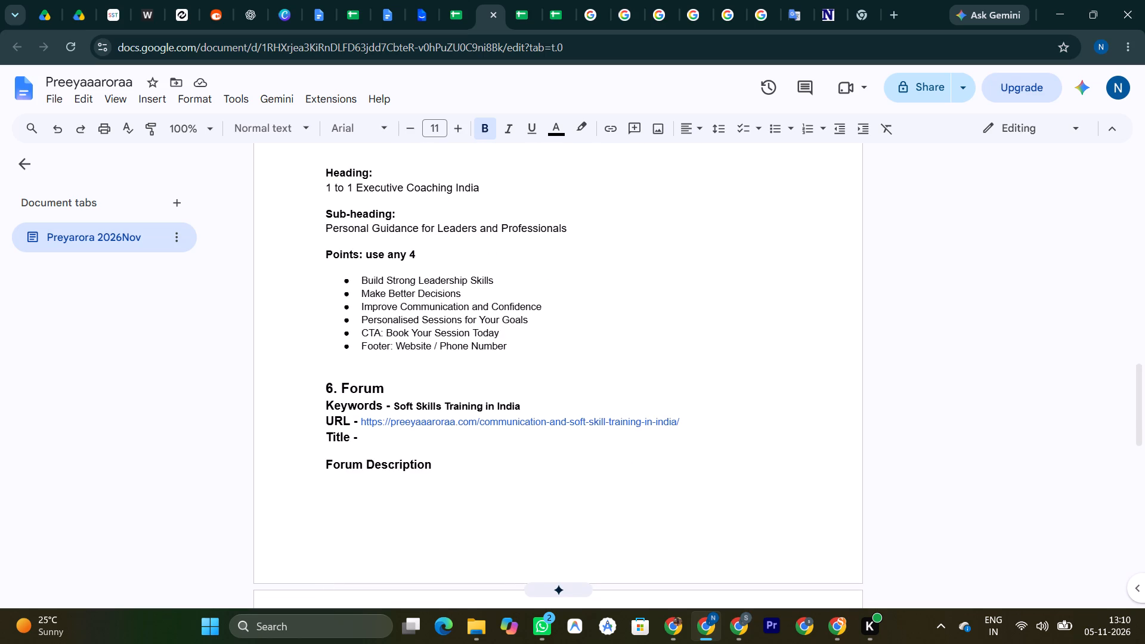
scroll(541, 401, "down", 4)
scroll(540, 401, "up", 4)
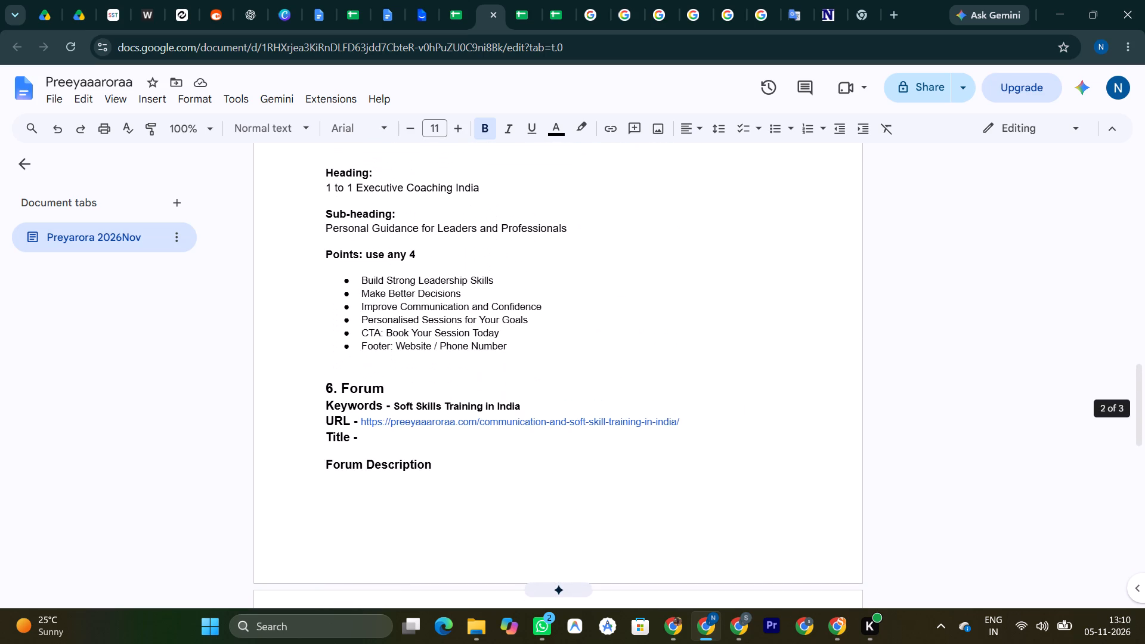
scroll(540, 400, "up", 4)
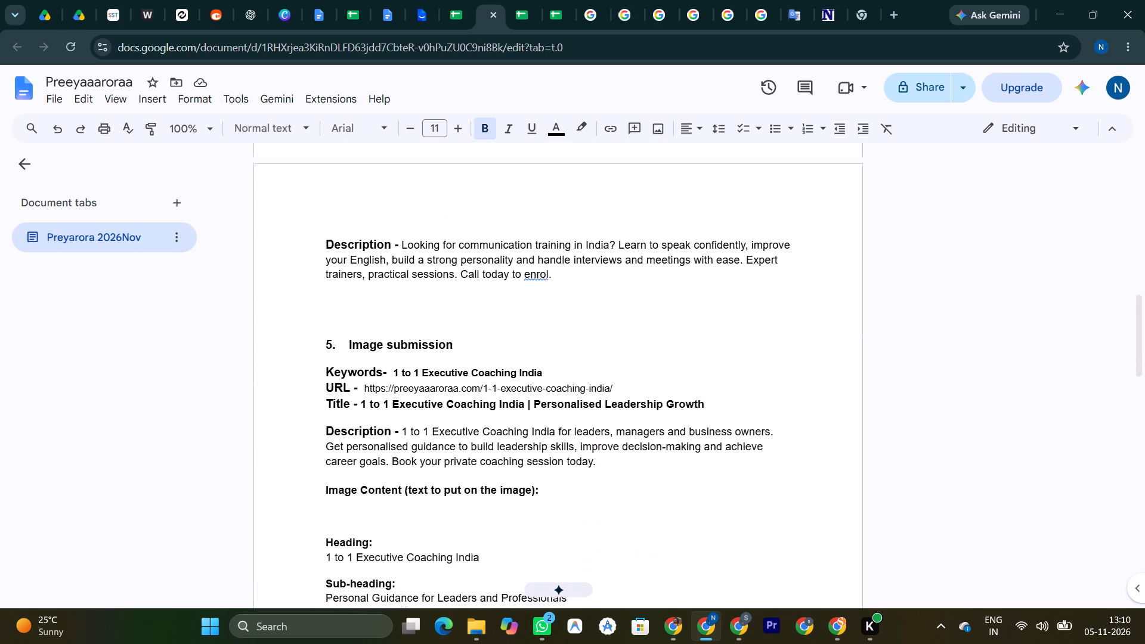
scroll(540, 400, "up", 2)
scroll(540, 400, "down", 2)
left_click(344, 446)
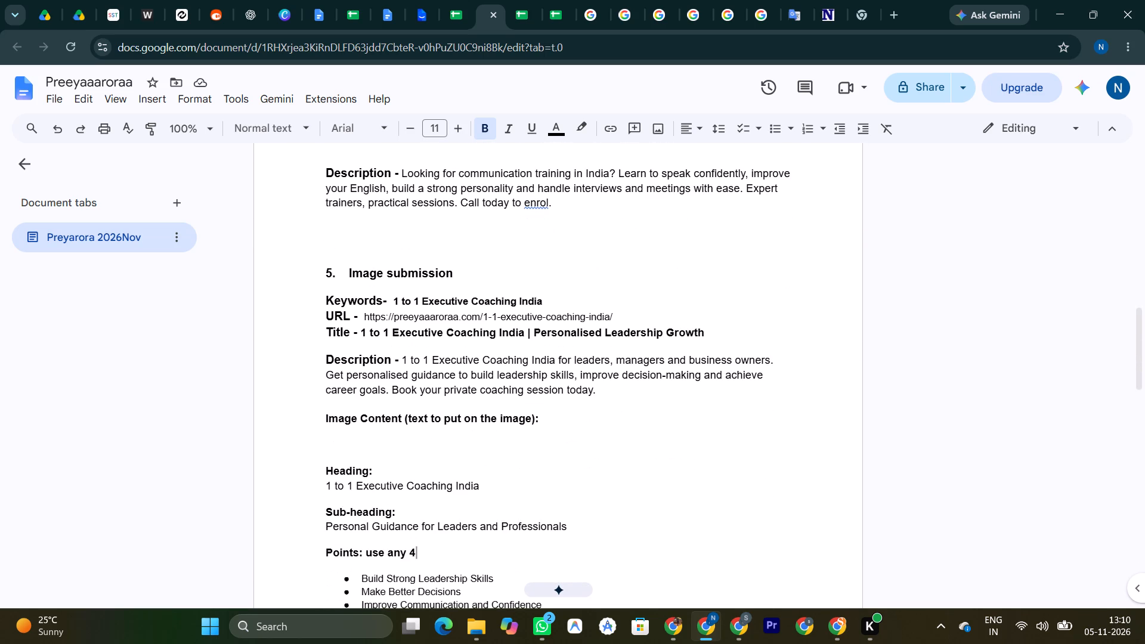
key("BackSpace")
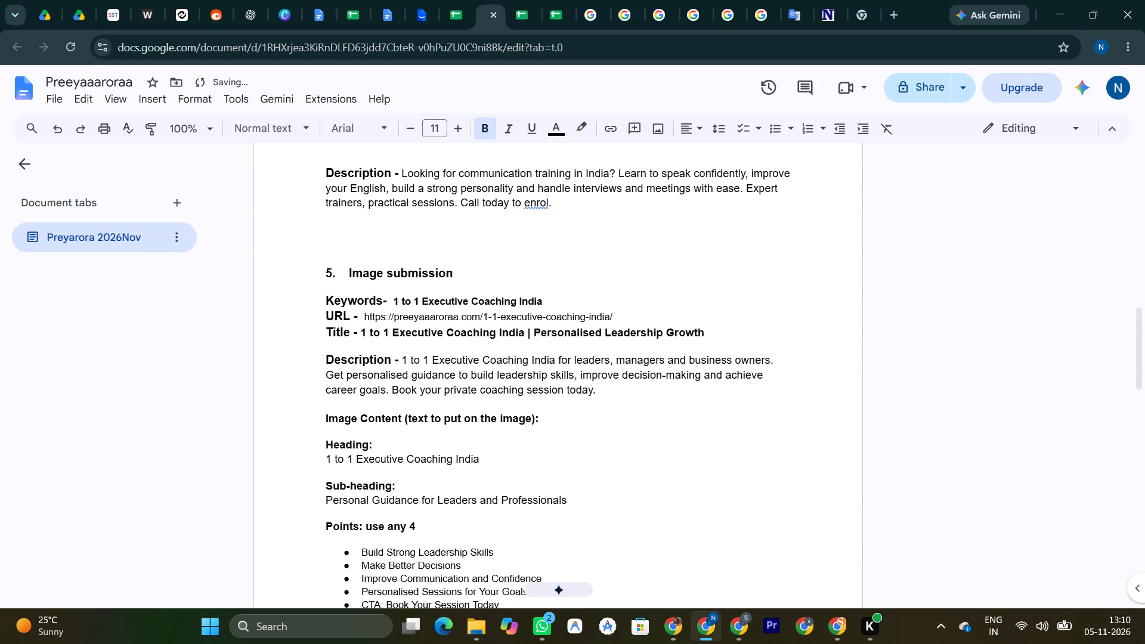
left_click_drag(551, 423, 530, 421)
left_click(553, 415)
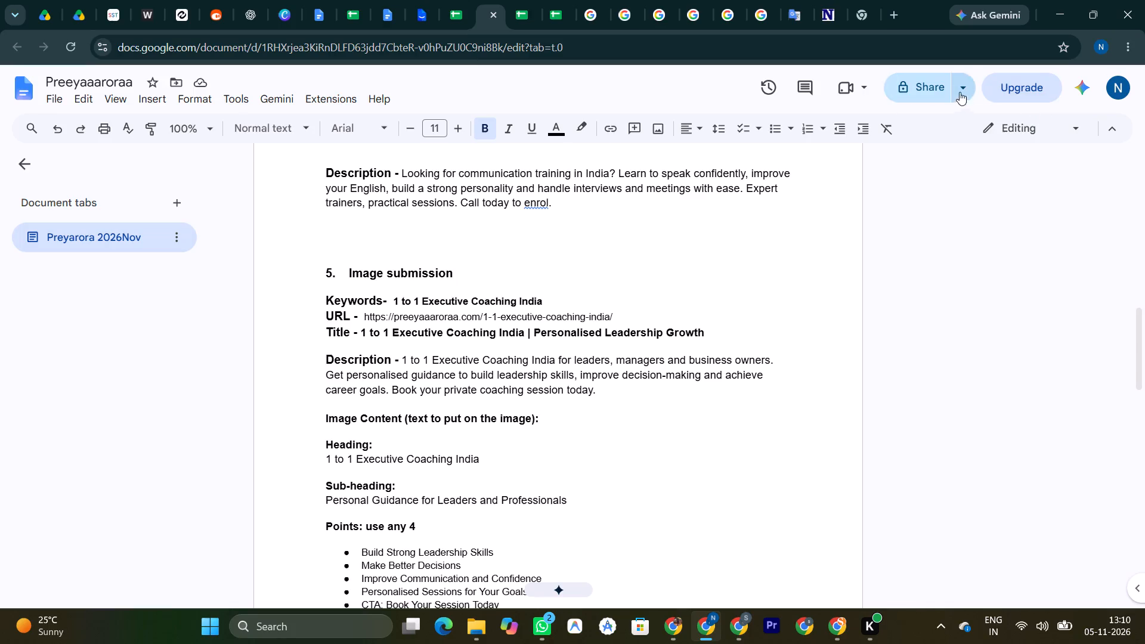
Share the document with anyone who has the link as Viewer, and copy the sharing link.
left_click(936, 86)
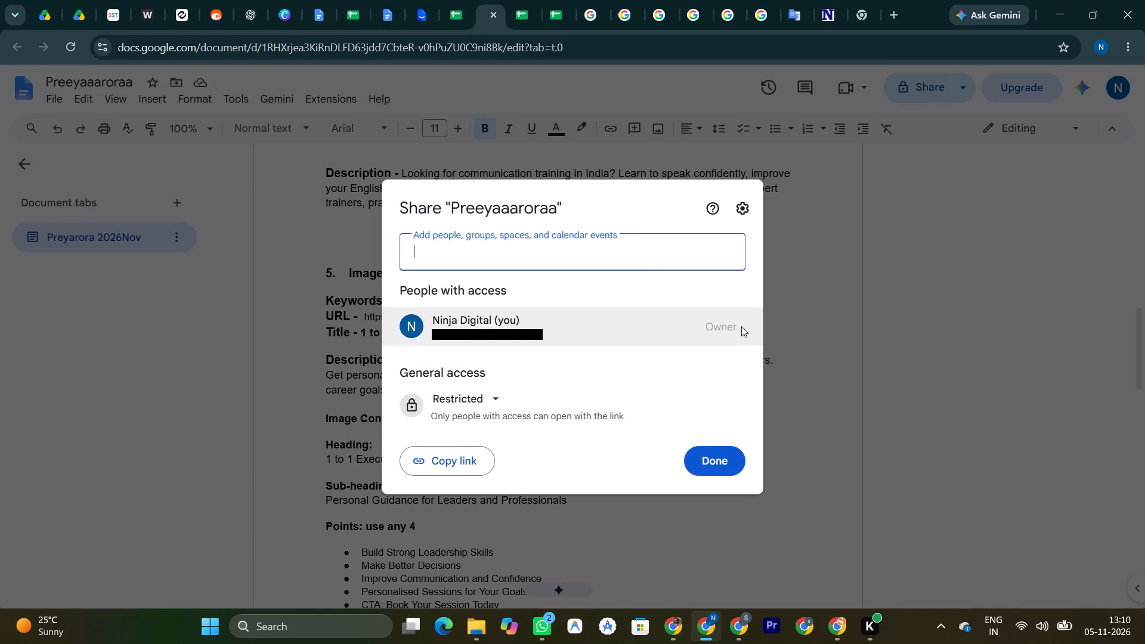
left_click(491, 407)
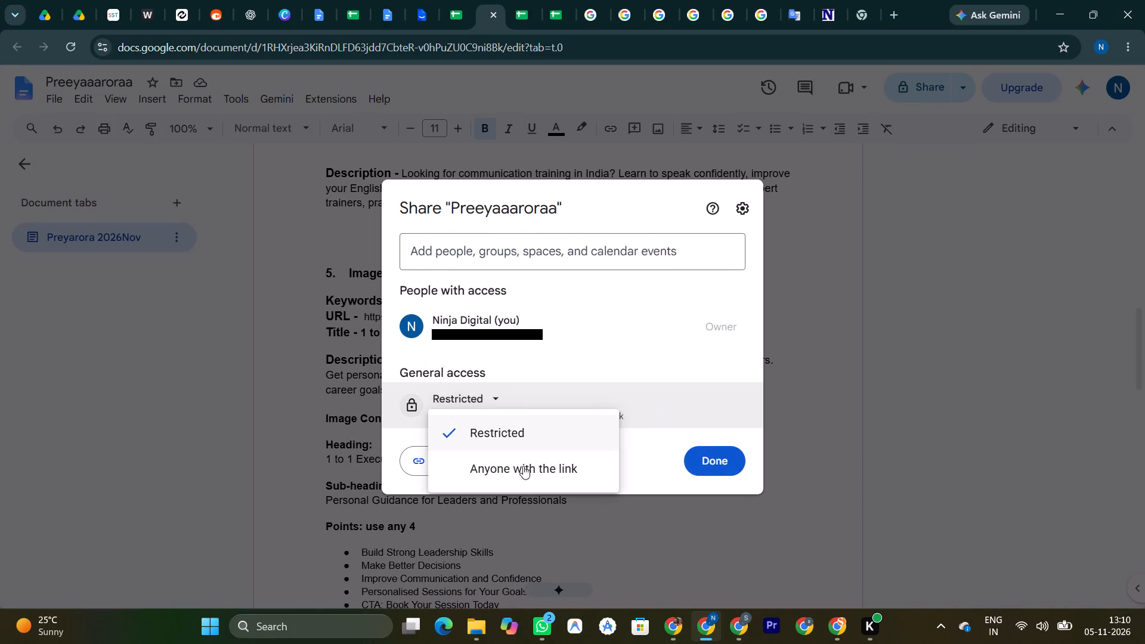
left_click(523, 466)
left_click(474, 457)
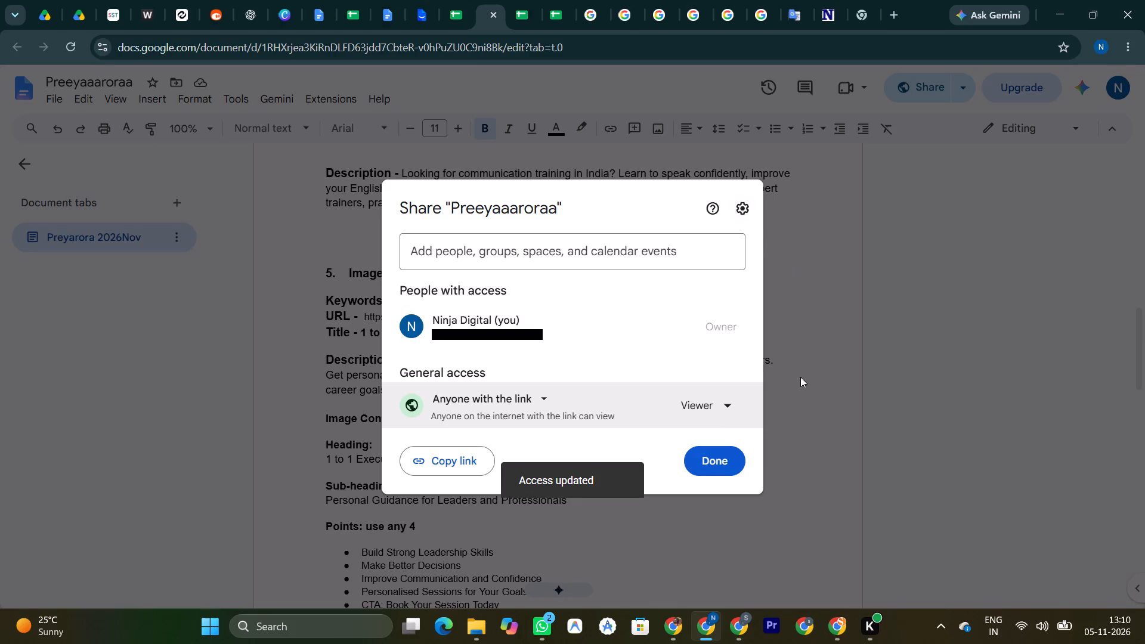
left_click(728, 457)
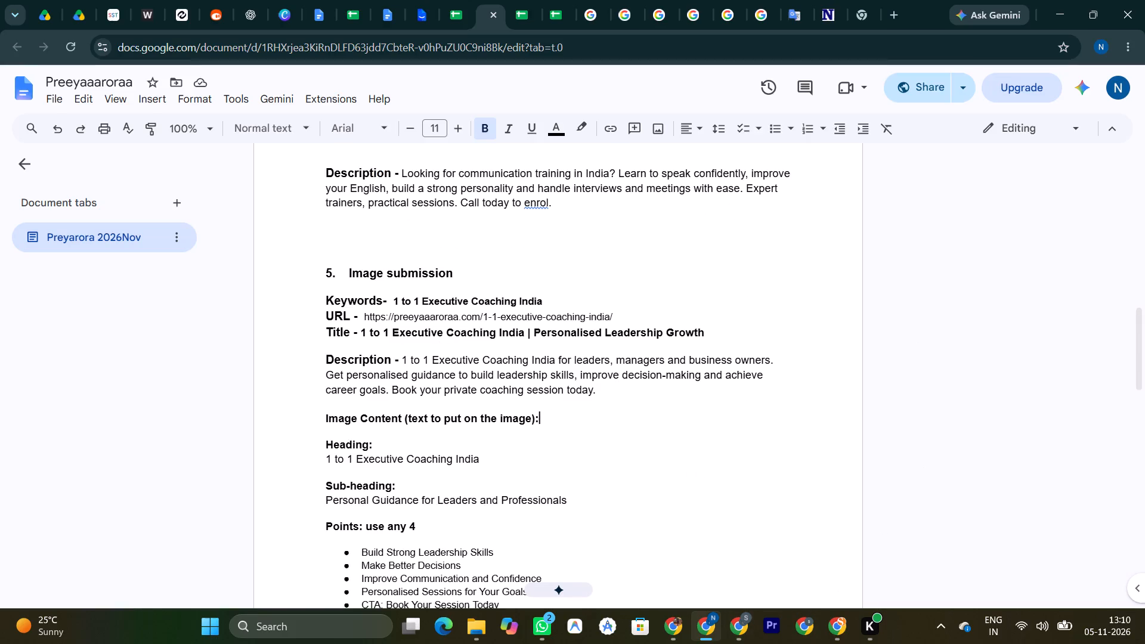
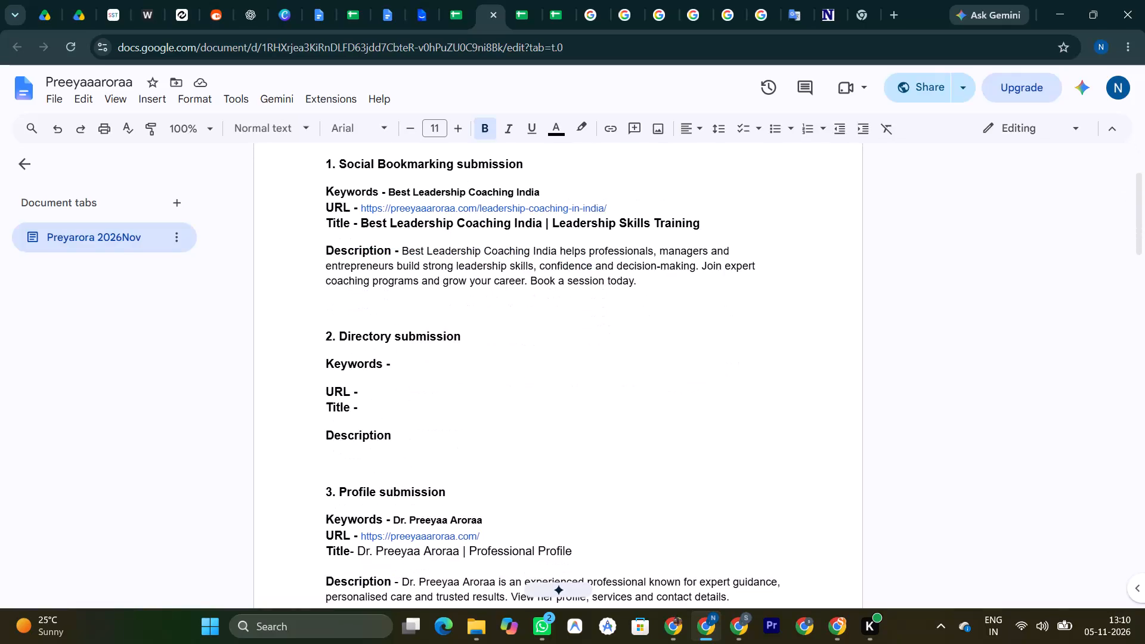
Review the document from the Social Bookmarking section through the Forum section for leftover content.
scroll(606, 280, "up", 4)
scroll(606, 280, "down", 12)
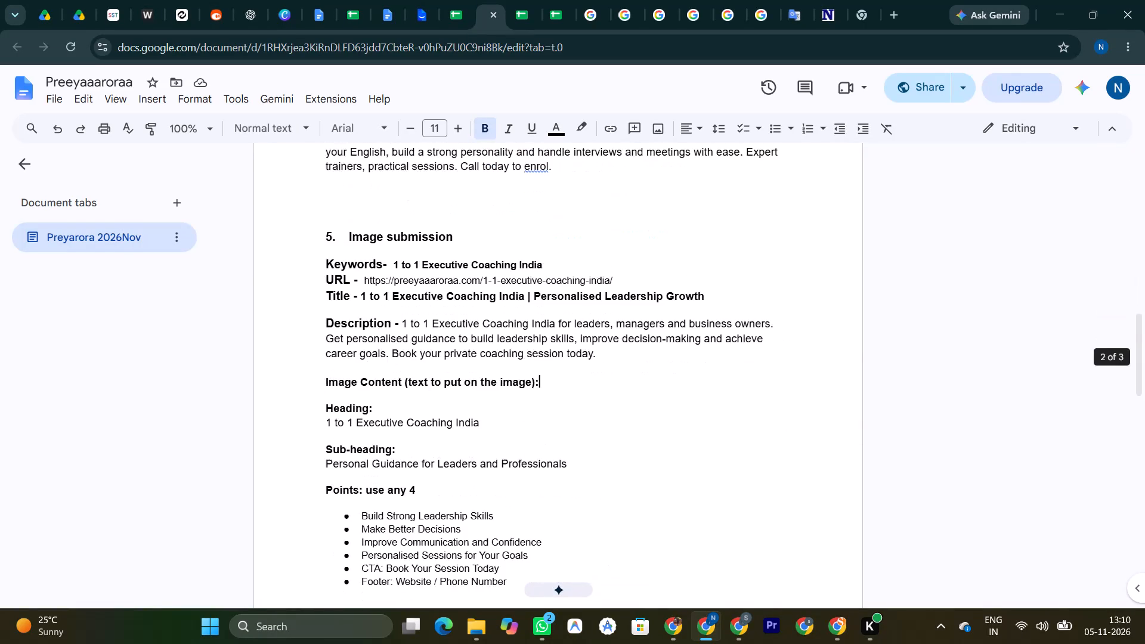
scroll(606, 280, "down", 5)
scroll(606, 280, "up", 5)
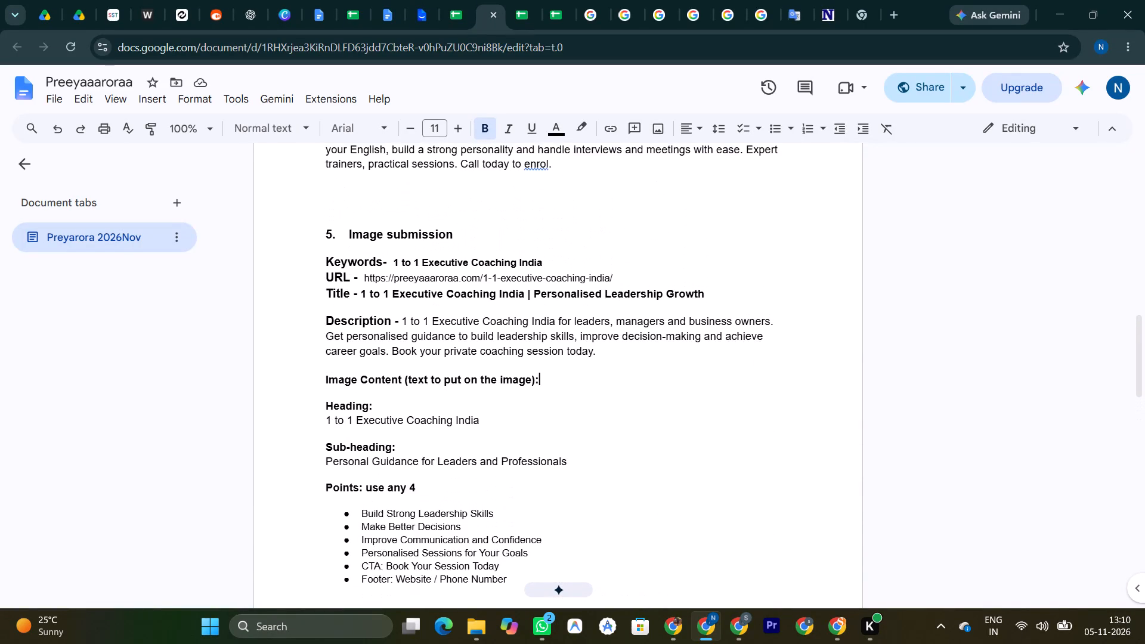
scroll(606, 280, "down", 3)
scroll(606, 280, "up", 2)
scroll(606, 280, "down", 3)
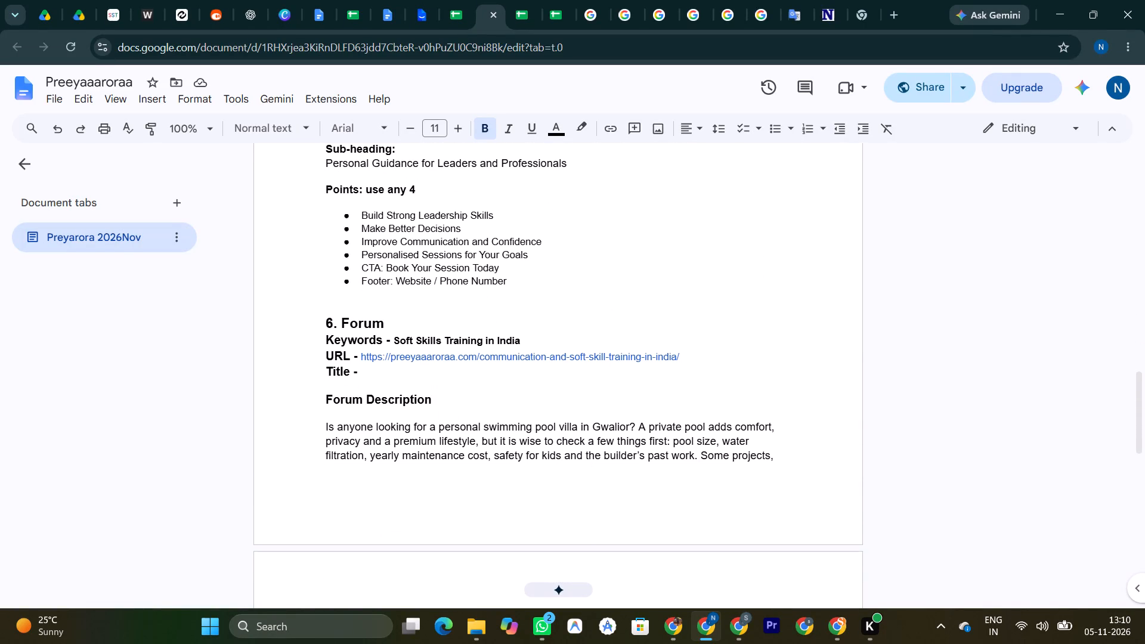
scroll(518, 368, "up", 2)
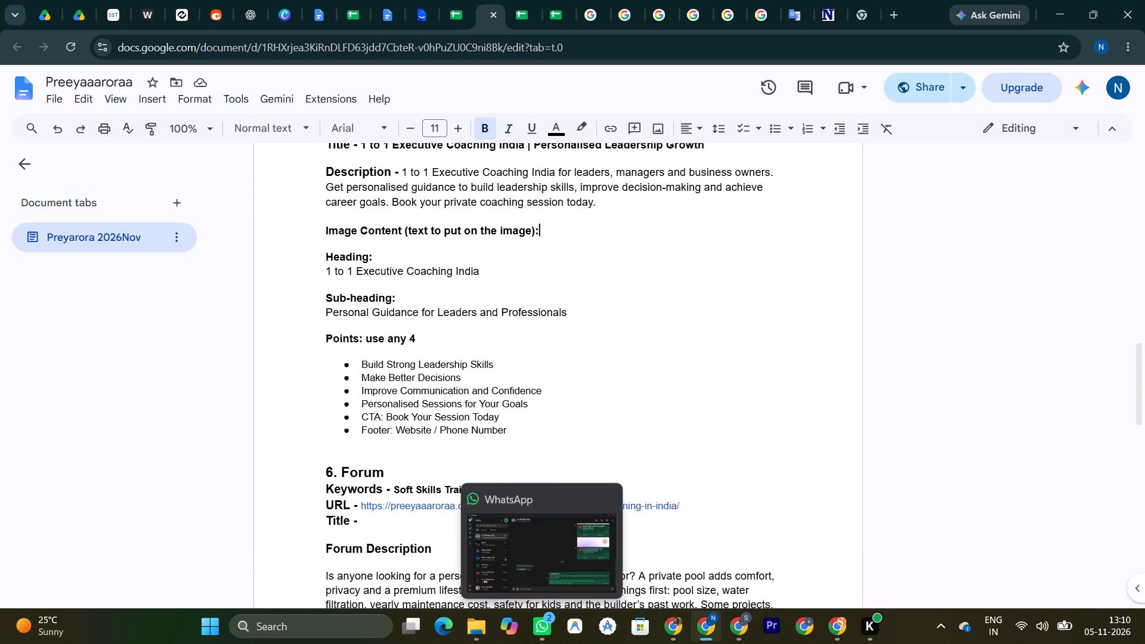
scroll(587, 433, "down", 7)
scroll(576, 371, "down", 4)
scroll(575, 395, "up", 2)
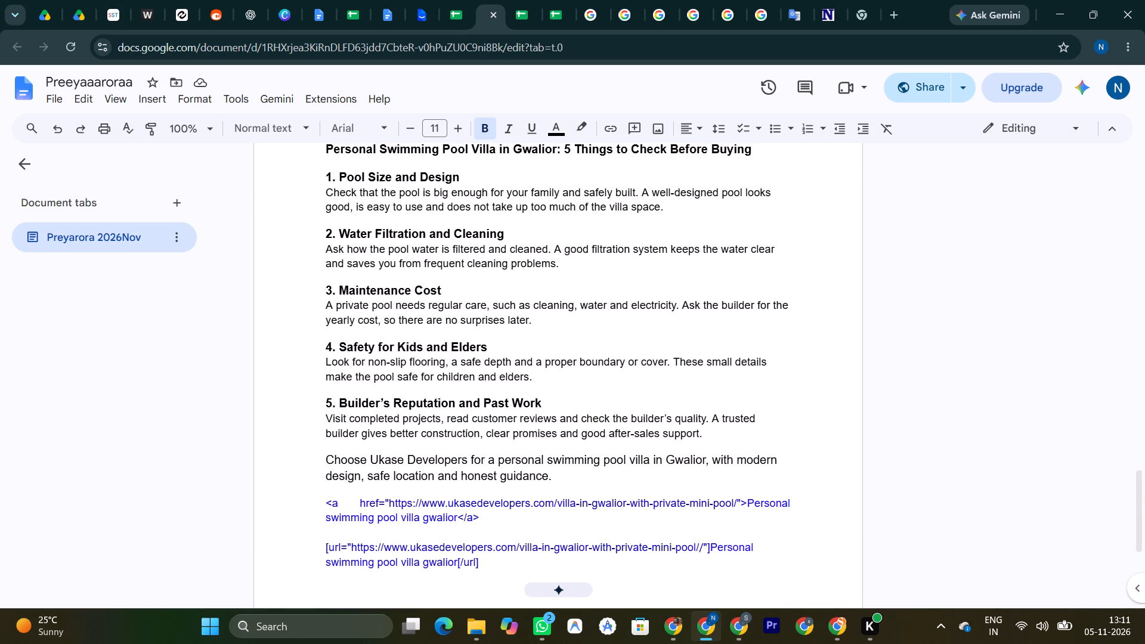
Delete the old introductory paragraph about the personal swimming pool villa in Gwalior under "Forum Description".
scroll(575, 395, "up", 5)
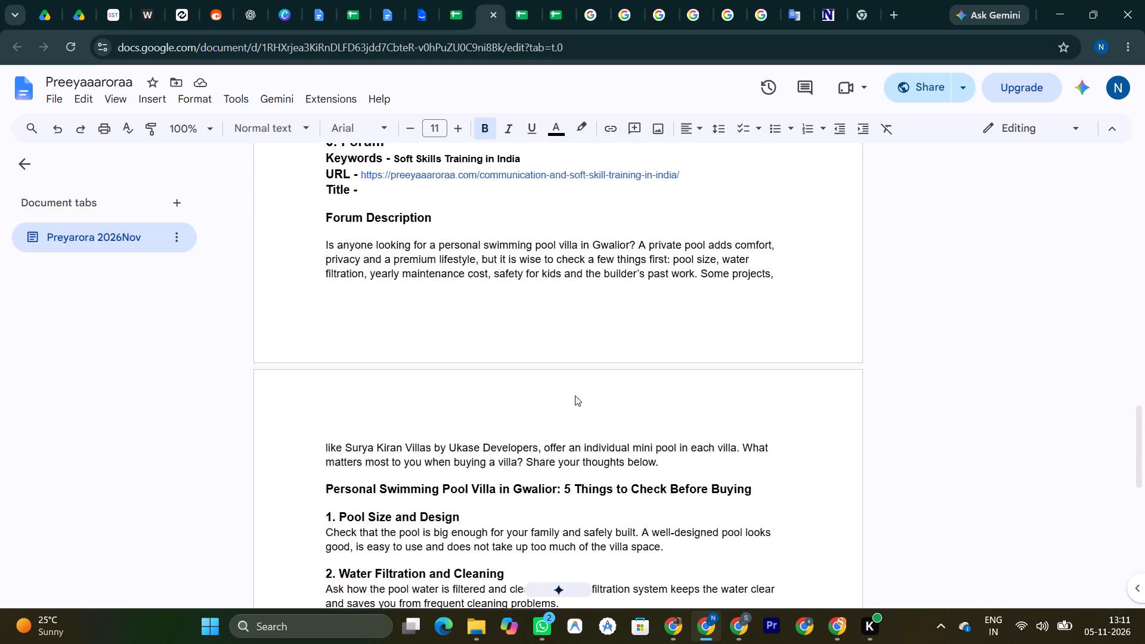
scroll(575, 395, "up", 3)
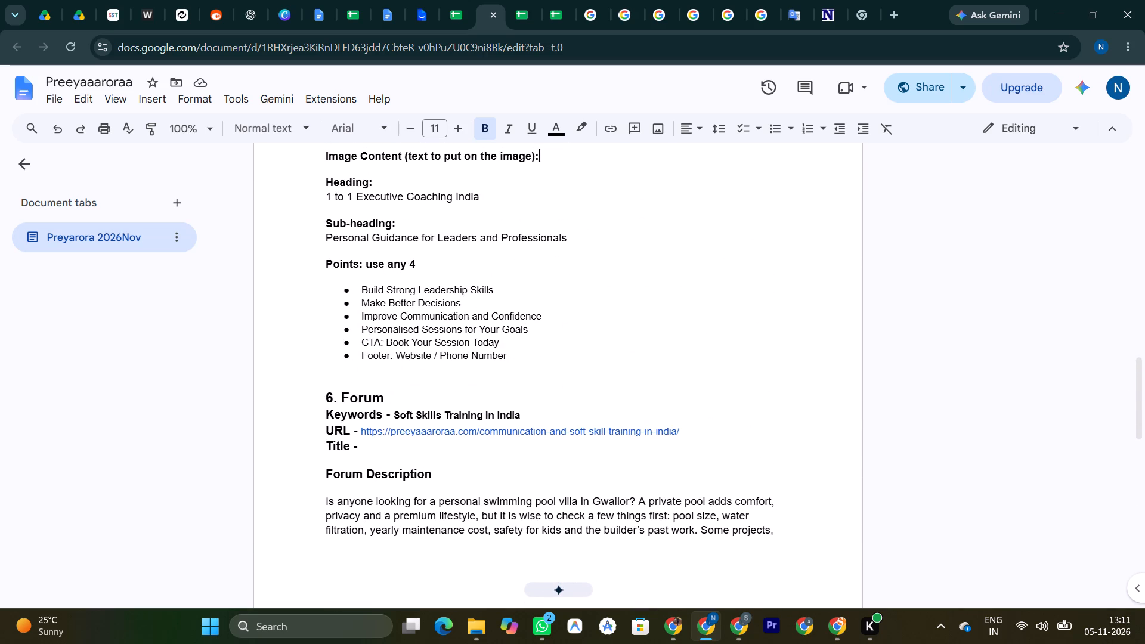
left_click_drag(297, 500, 587, 519)
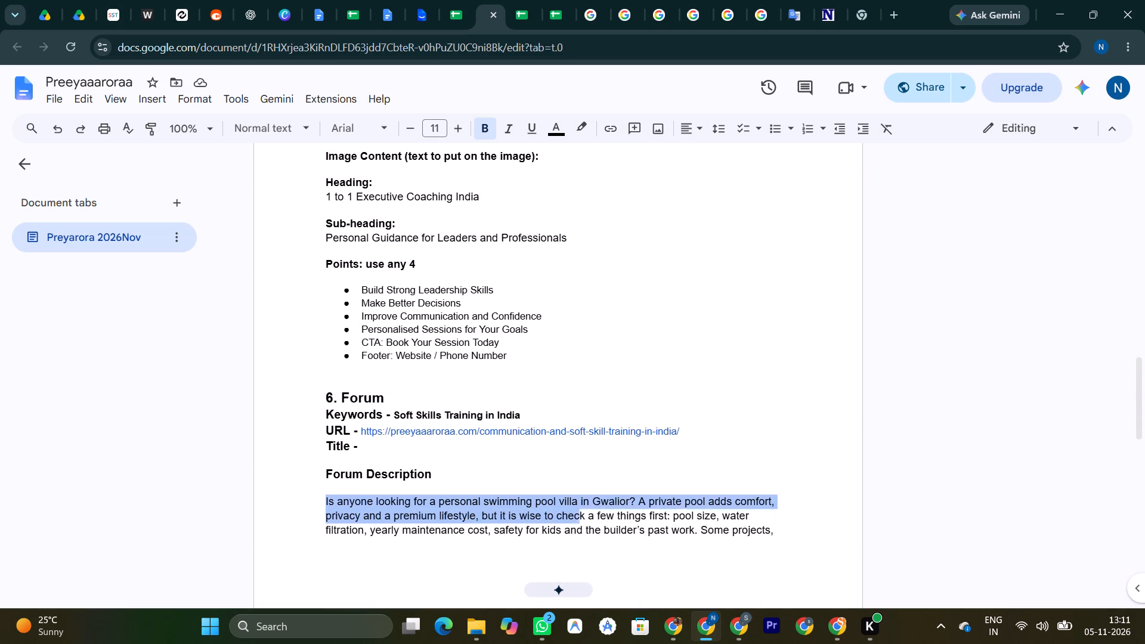
left_click_drag(587, 519, 688, 275)
key("BackSpace")
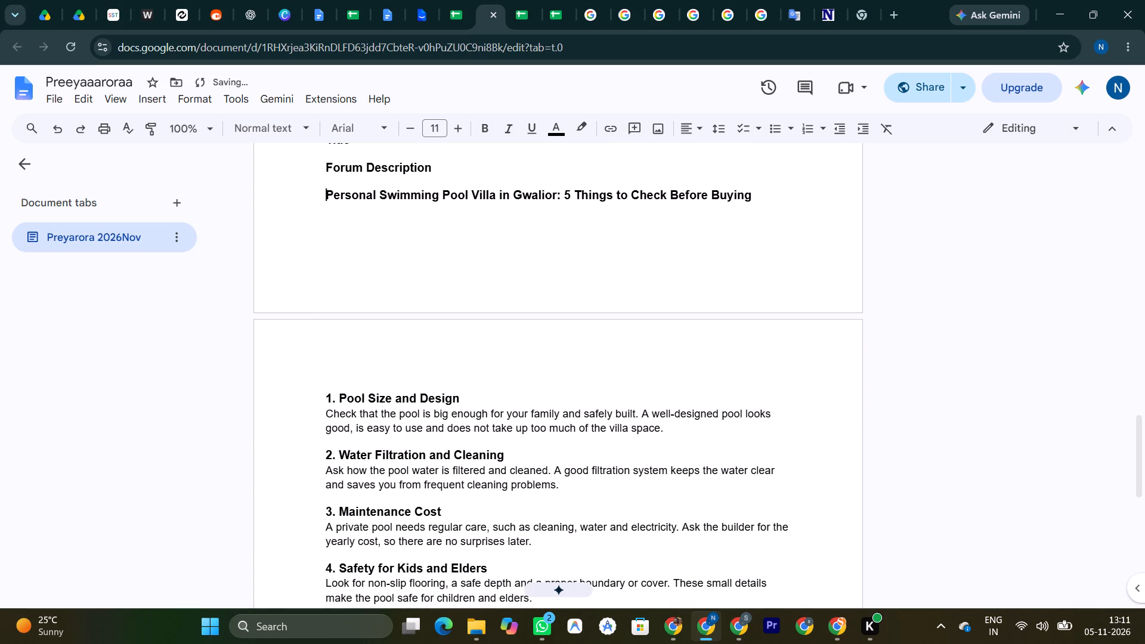
Delete the heading "Personal Swimming Pool Villa in Gwalior: 5 Things to Check Before Buying" together with its leftover empty line.
scroll(635, 293, "up", 2)
left_click_drag(768, 345, 326, 354)
key("BackSpace")
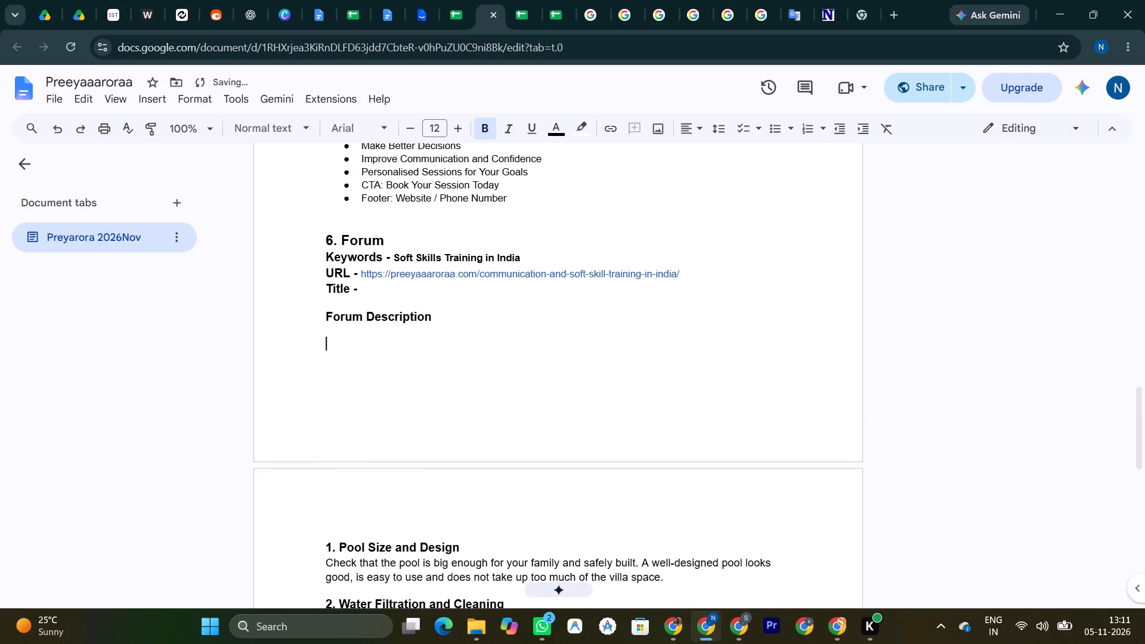
key("BackSpace")
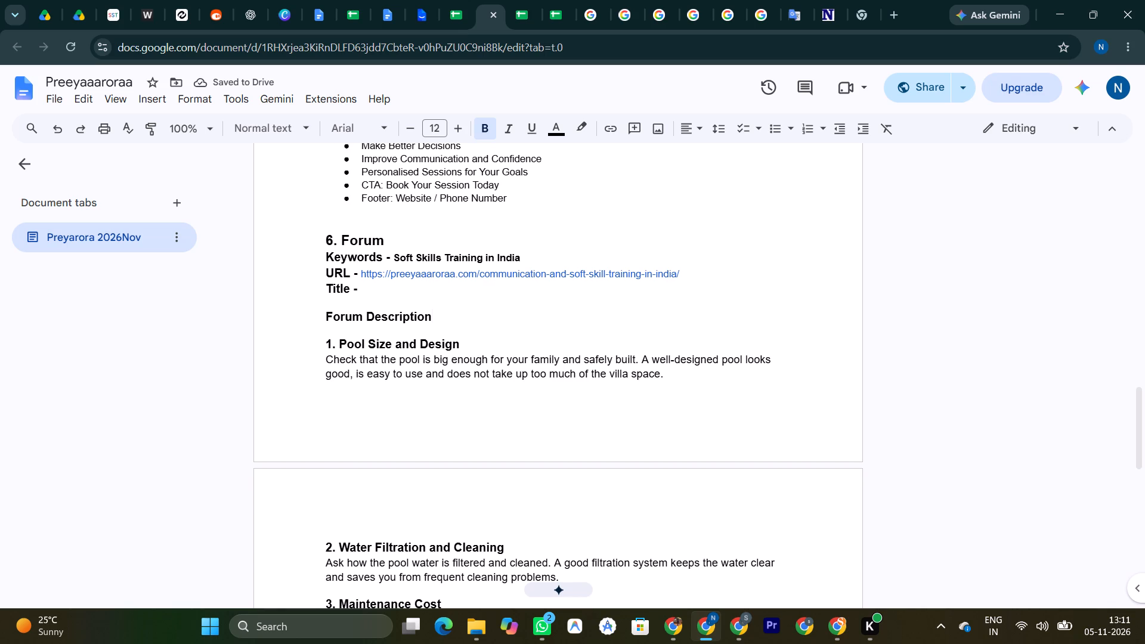
key("ctrl+z")
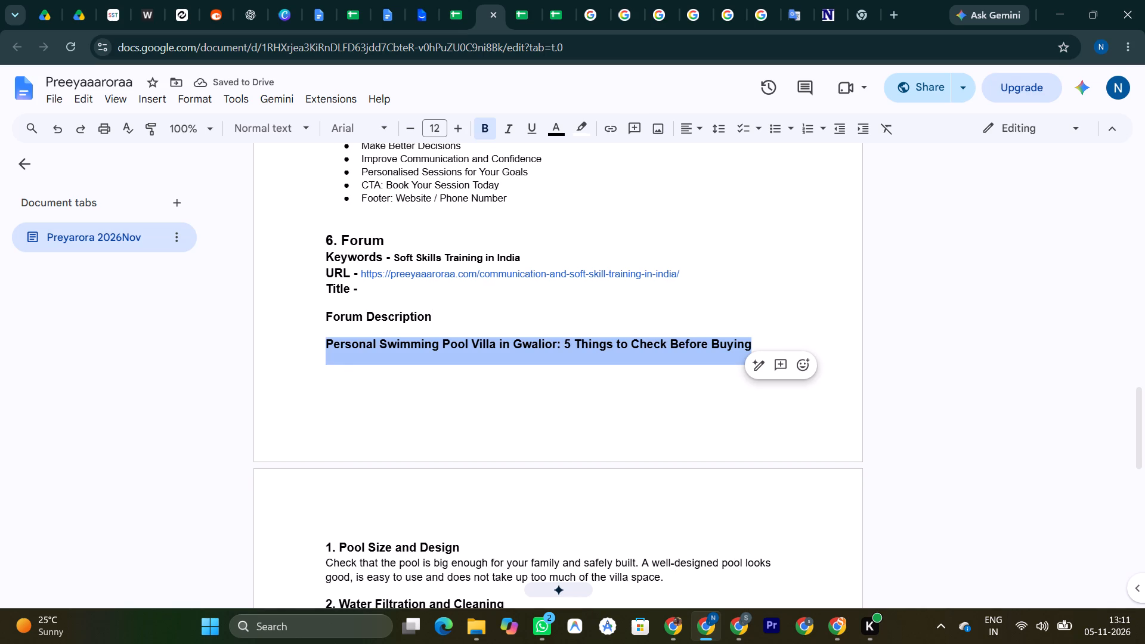
key("BackSpace")
key("BackSpace")
Delete the five numbered villa points, the Ukase Developers closing line and both link codes, leaving nothing below "Forum Description".
scroll(518, 383, "down", 5)
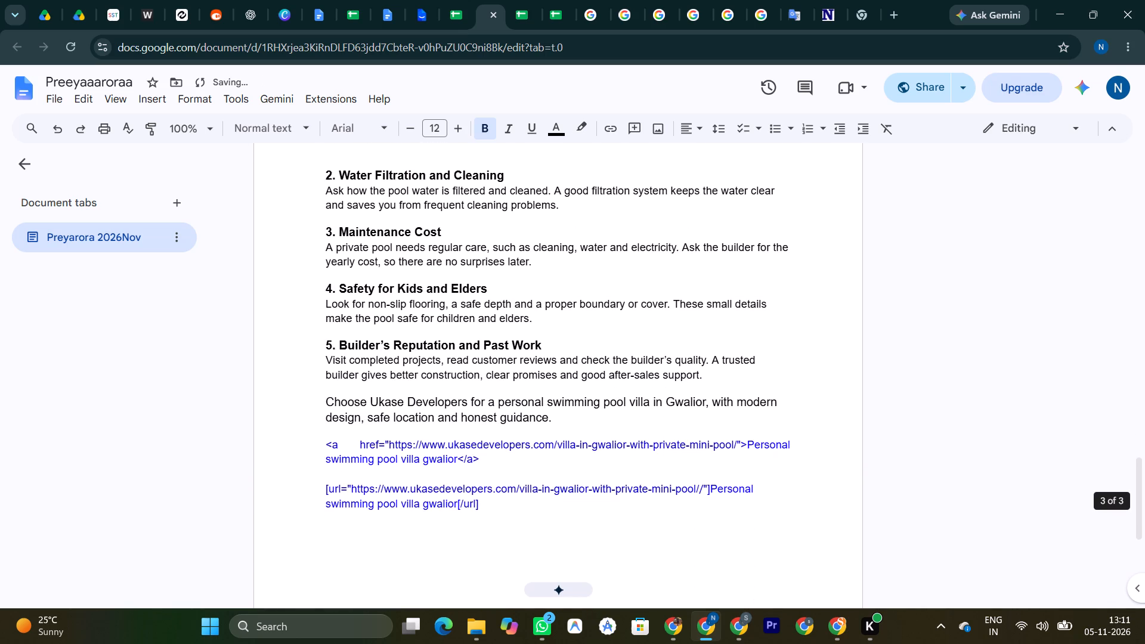
left_click_drag(484, 497, 364, 155)
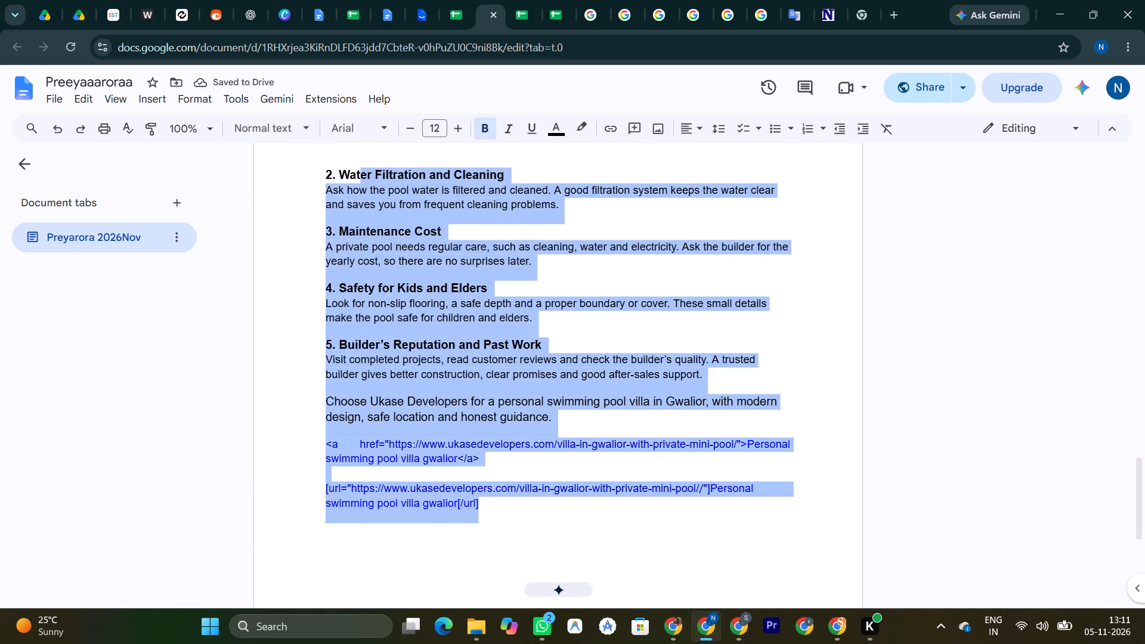
left_click_drag(364, 155, 315, 435)
key("BackSpace")
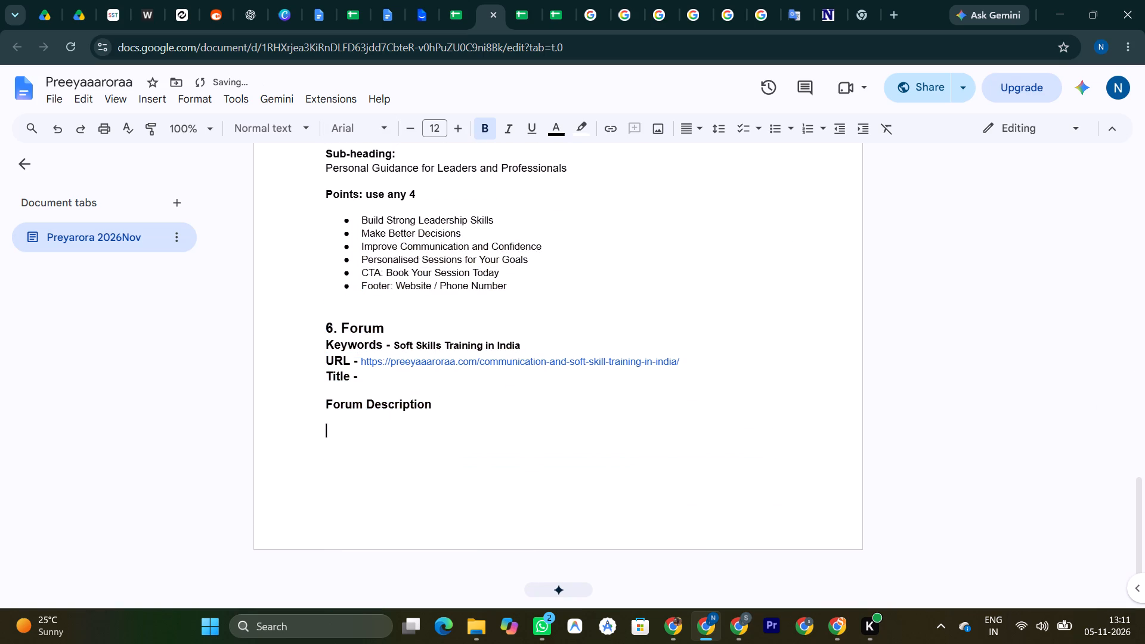
key("BackSpace")
Remove the surplus empty lines above the Directory submission and Profile submission headings.
scroll(704, 312, "up", 20)
scroll(704, 312, "up", 7)
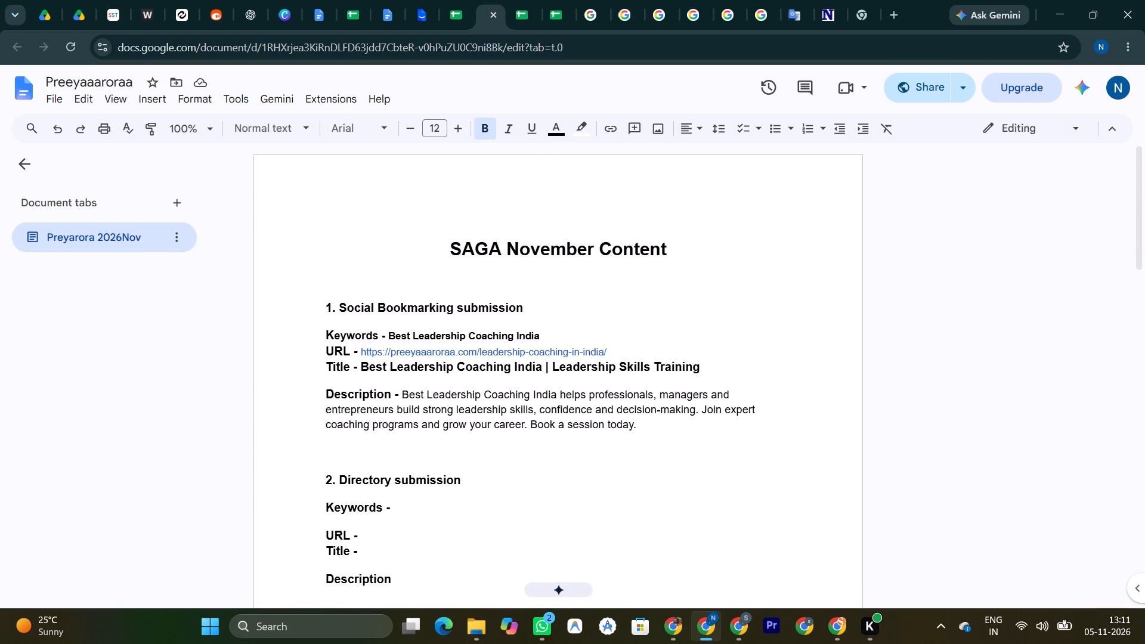
left_click(346, 453)
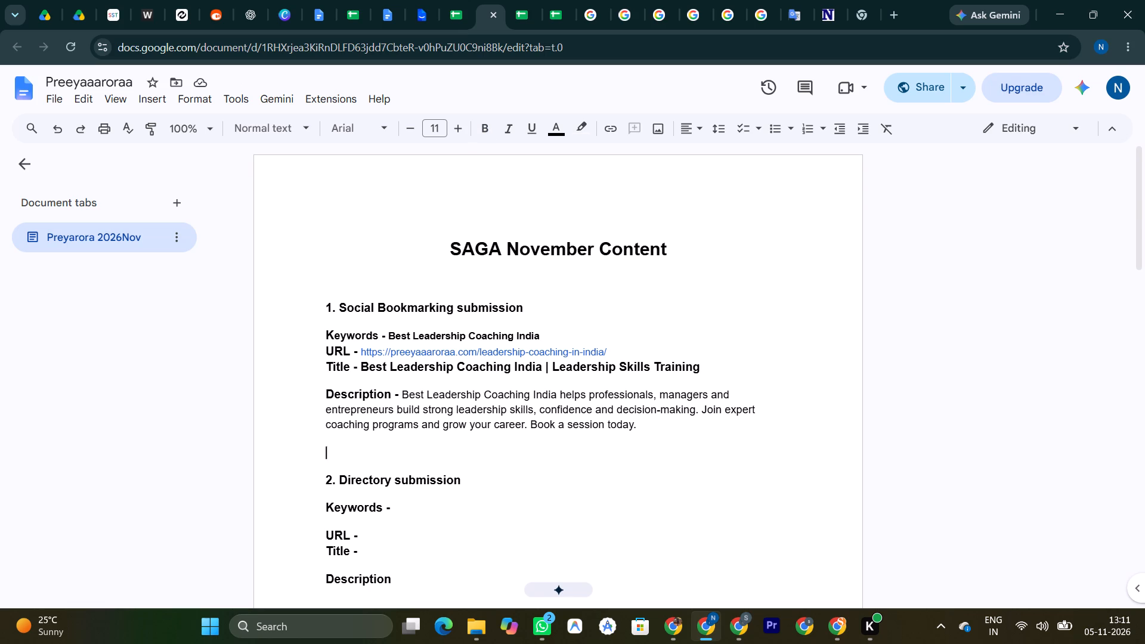
key("BackSpace")
scroll(407, 435, "down", 3)
left_click(378, 377)
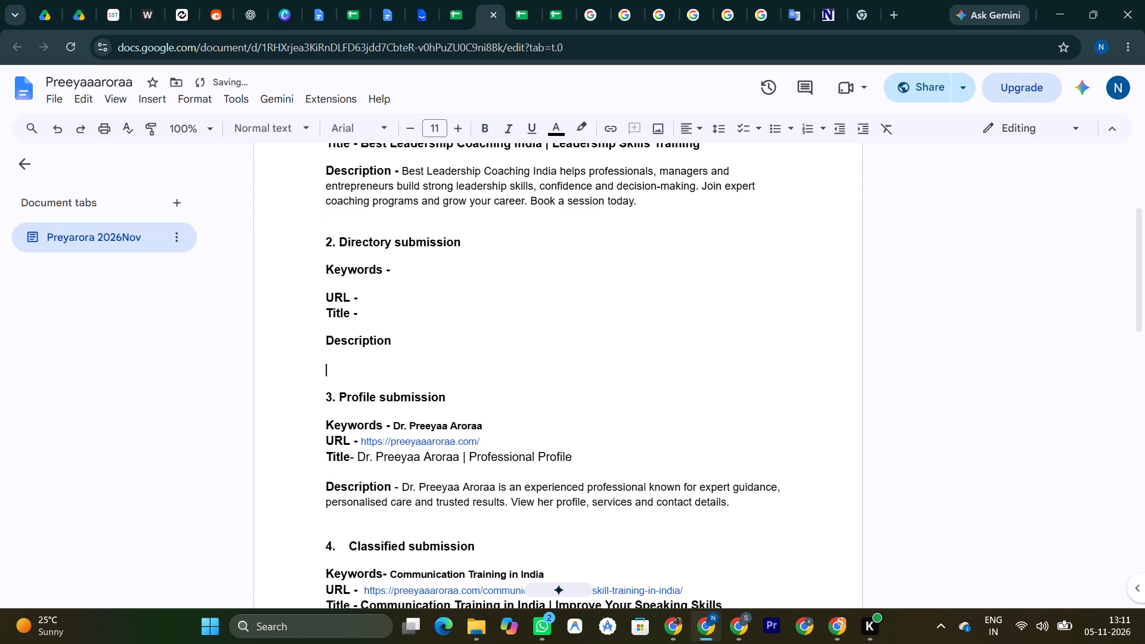
Remove the surplus empty line between the Directory submission's Description and the Profile submission heading.
key("BackSpace")
Correct the spelling of "enrol" to "enroll" in the Classified submission description.
scroll(411, 397, "down", 2)
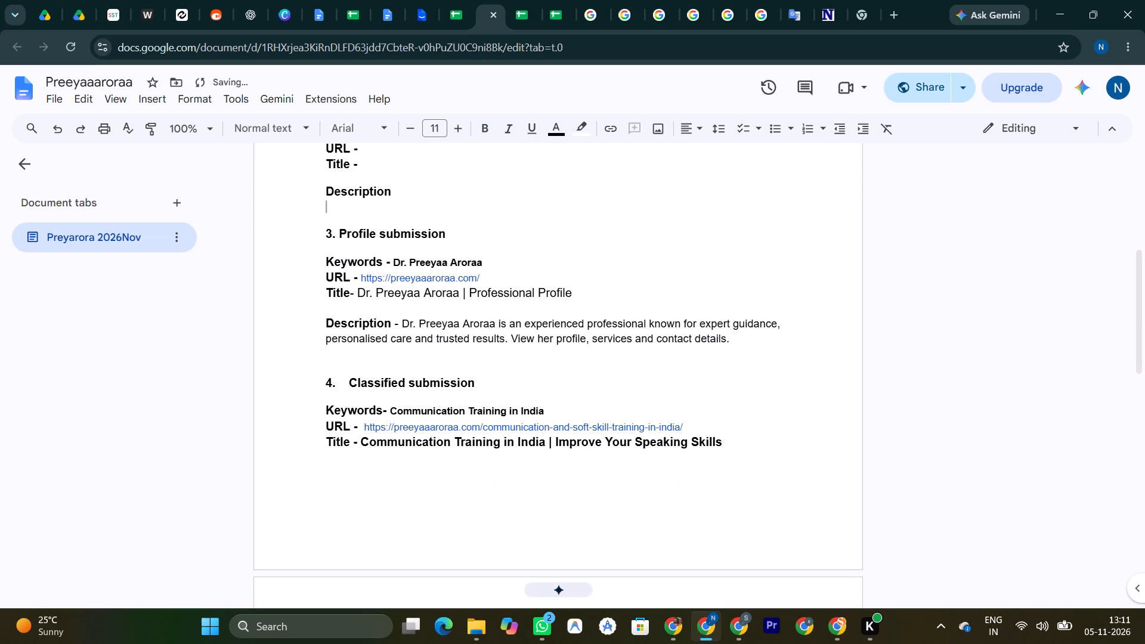
scroll(620, 386, "down", 5)
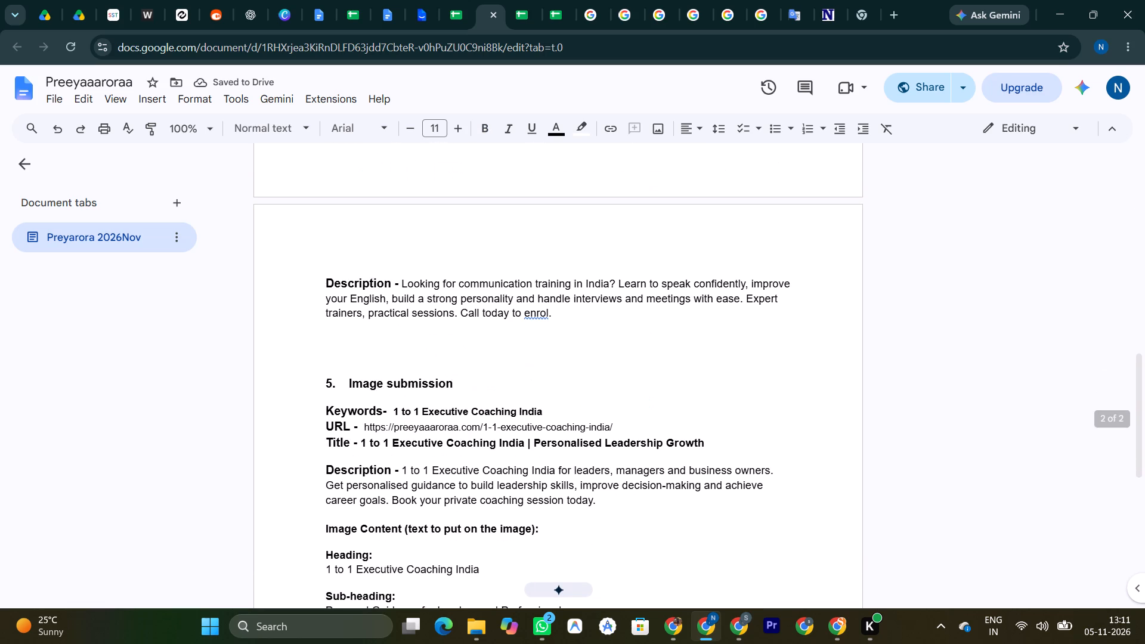
scroll(406, 369, "up", 4)
scroll(406, 369, "down", 2)
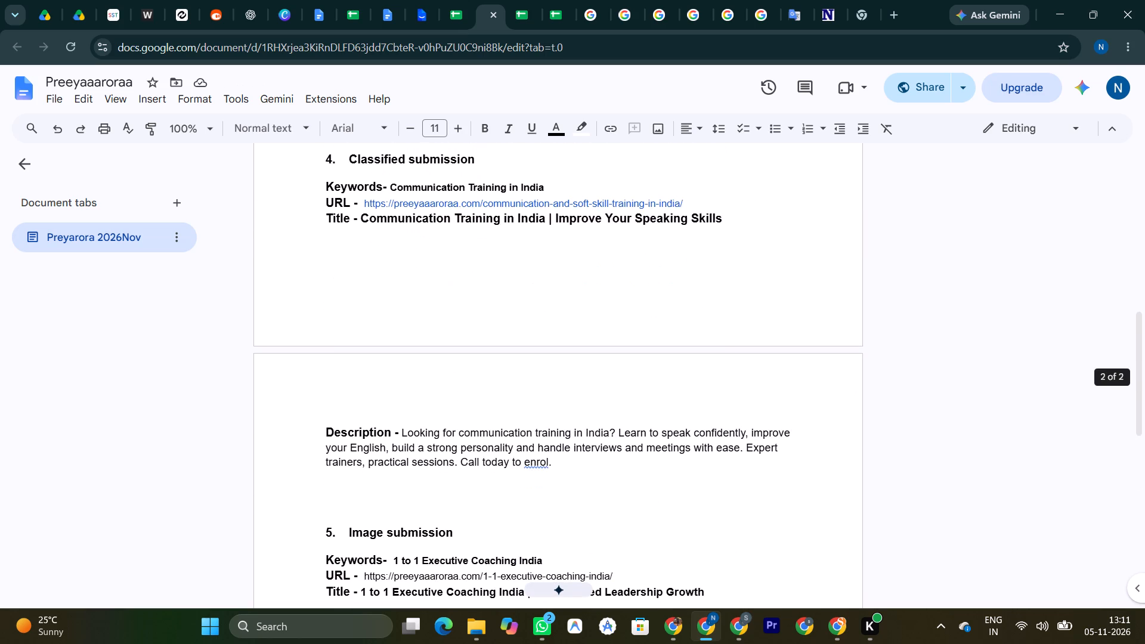
left_click(549, 462)
left_click(545, 435)
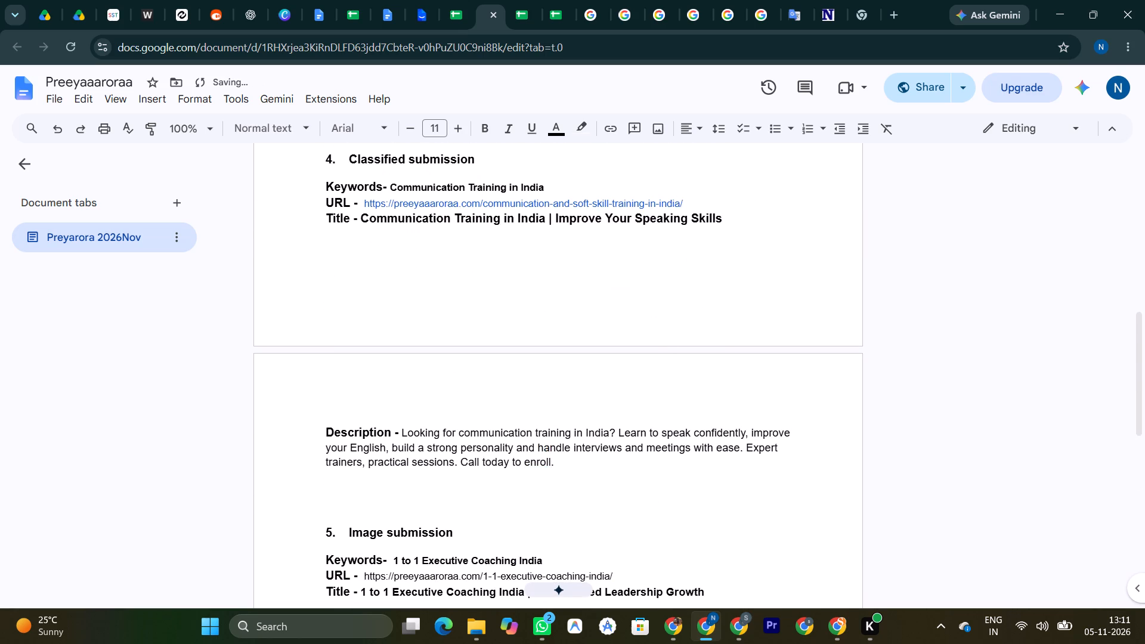
left_click(647, 374)
Make the whole title text after "Title-" in the Profile submission section bold.
scroll(657, 392, "up", 3)
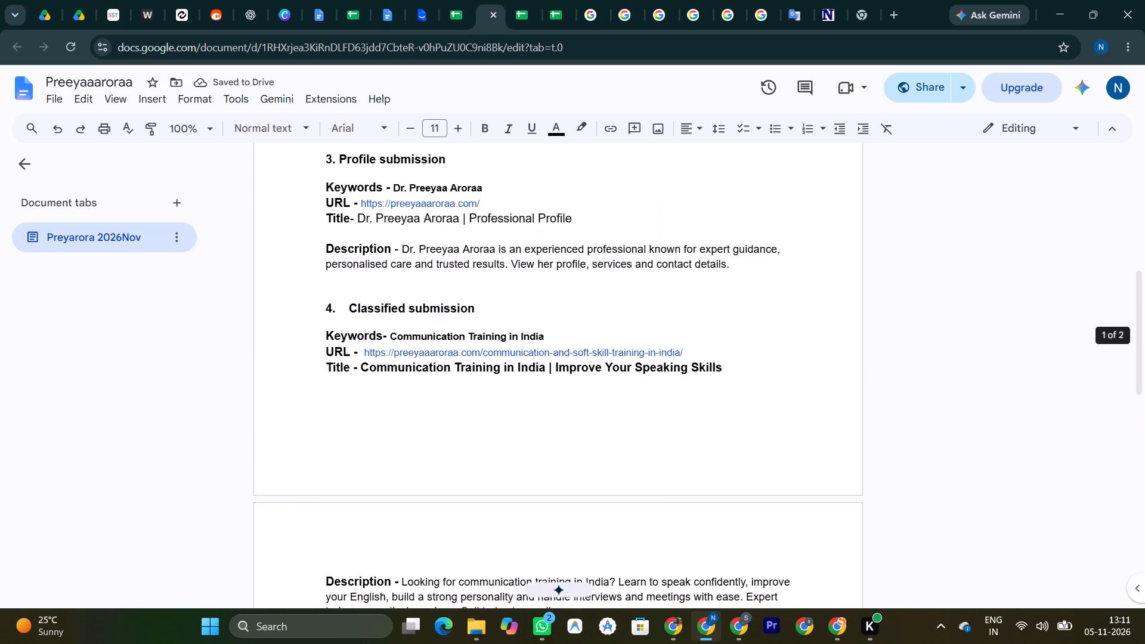
scroll(657, 392, "up", 2)
left_click_drag(581, 440, 377, 450)
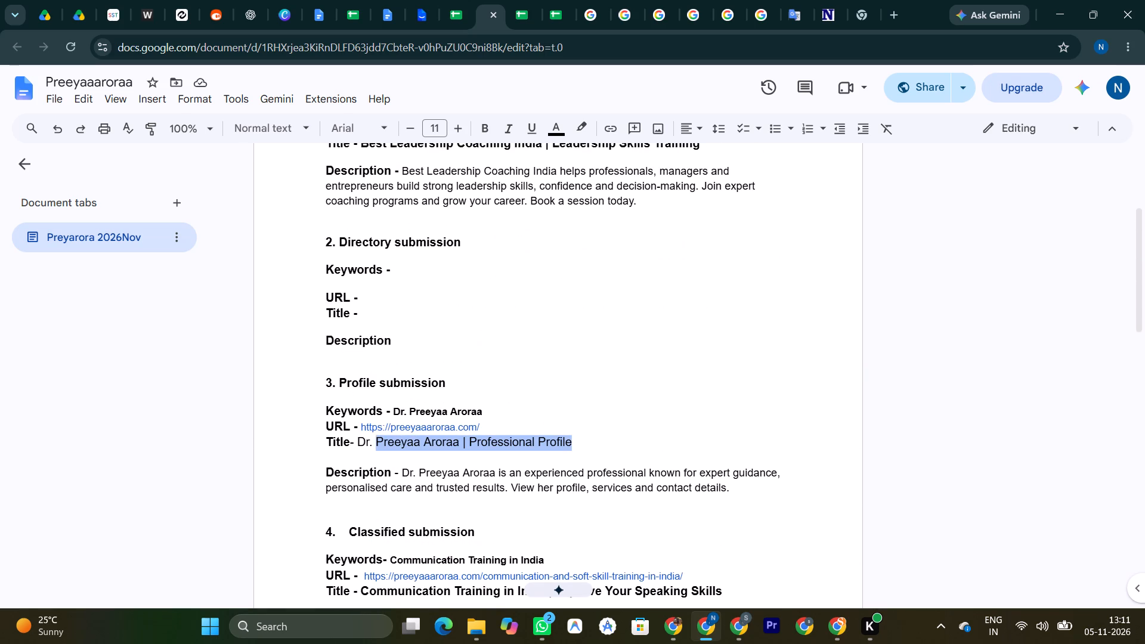
left_click_drag(377, 450, 360, 451)
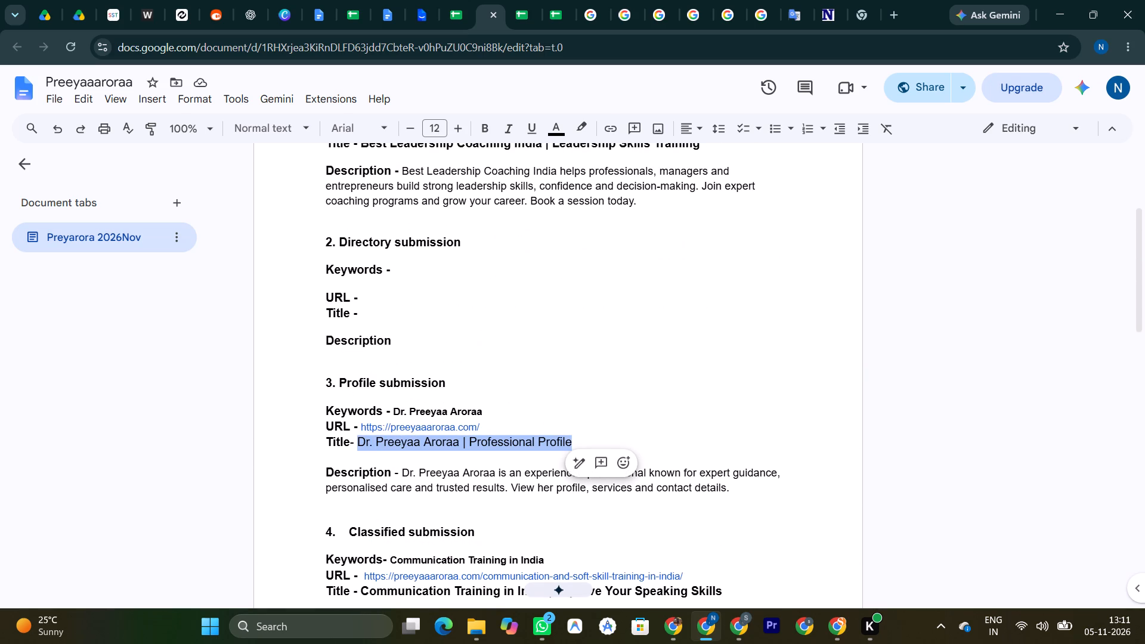
left_click(488, 126)
Compare the font size and bold formatting of the title lines in the Social Bookmarking, Profile, Classified and Image submission sections.
scroll(442, 274, "up", 1)
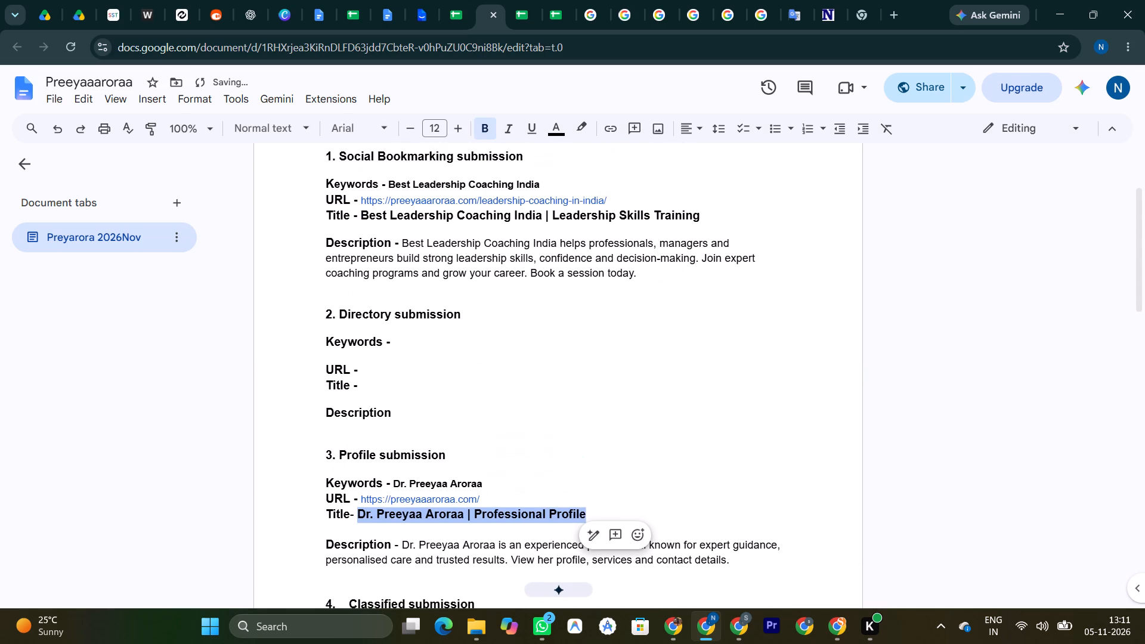
scroll(503, 338, "up", 1)
left_click(568, 292)
scroll(568, 292, "down", 2)
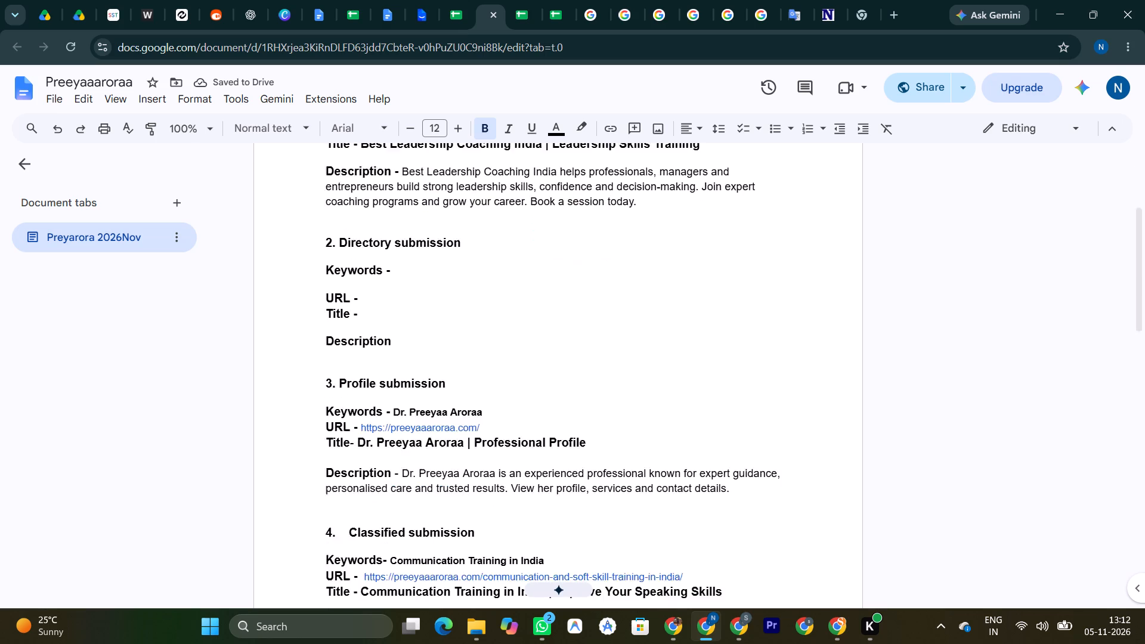
scroll(568, 295, "down", 1)
left_click(550, 361)
scroll(553, 334, "down", 3)
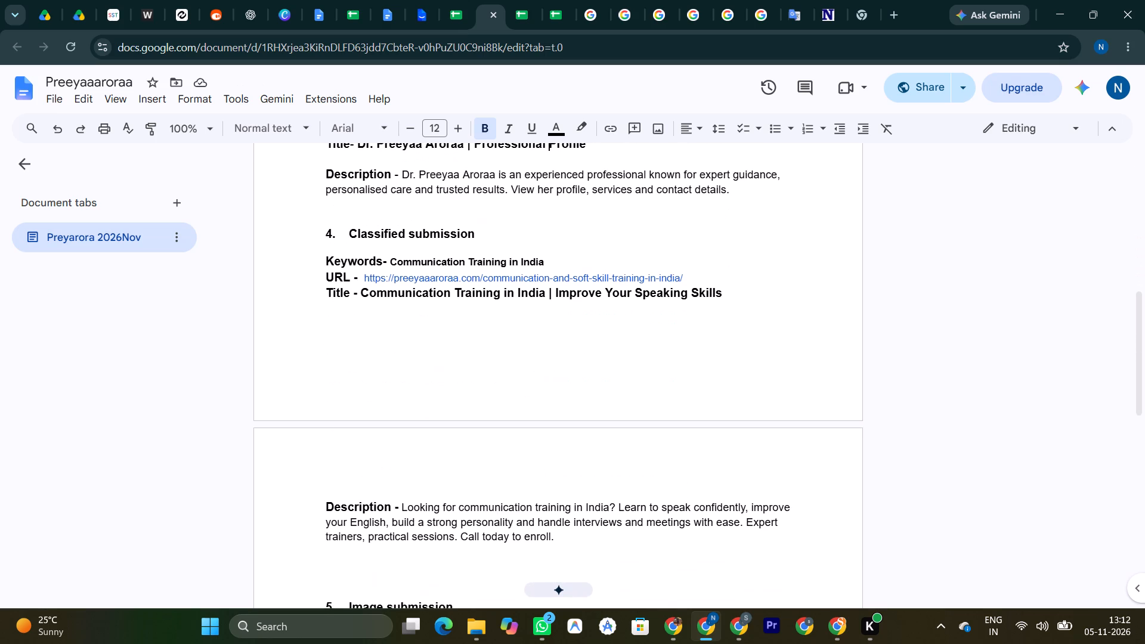
left_click(548, 302)
scroll(548, 302, "down", 6)
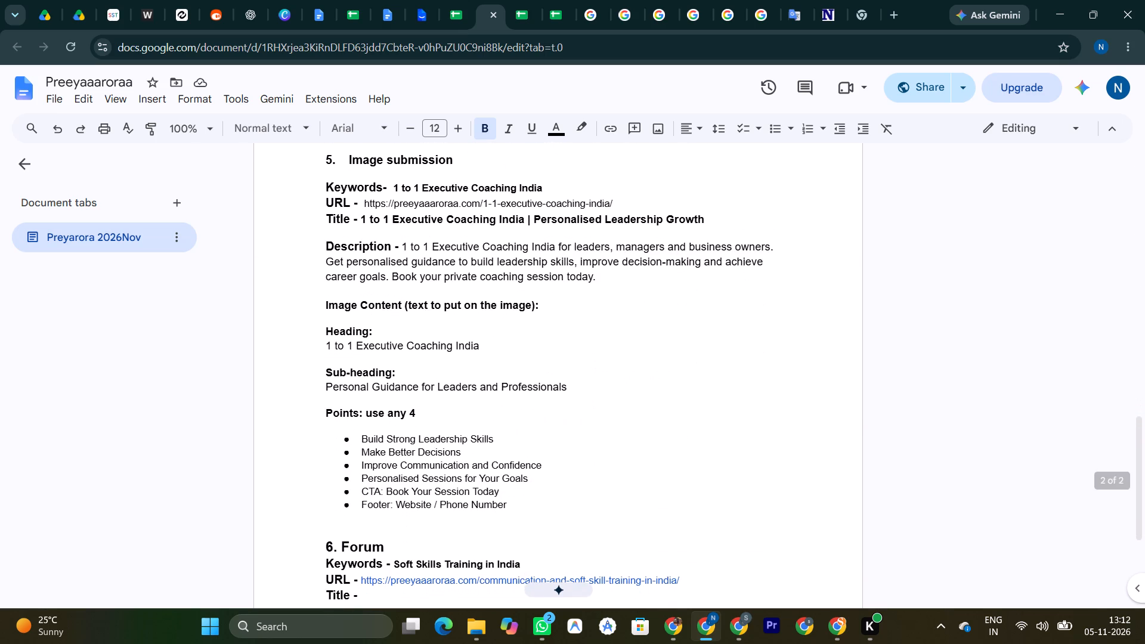
left_click(478, 219)
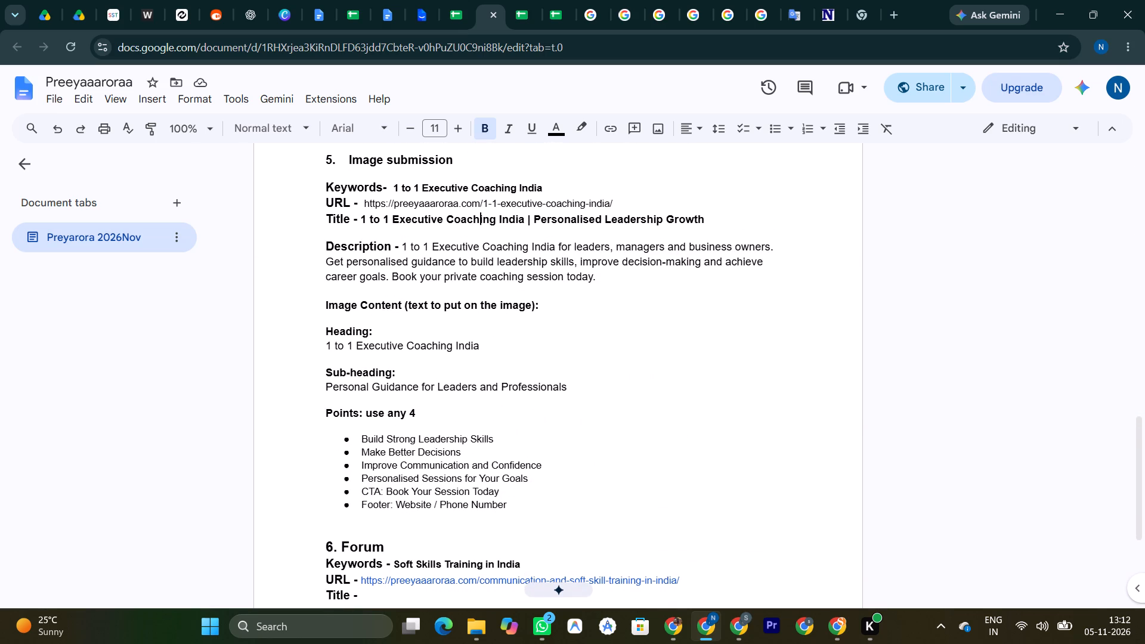
Select the Image submission title text "1 to 1 Executive Coaching India | Personalised Leadership Growth".
left_click_drag(709, 218, 363, 219)
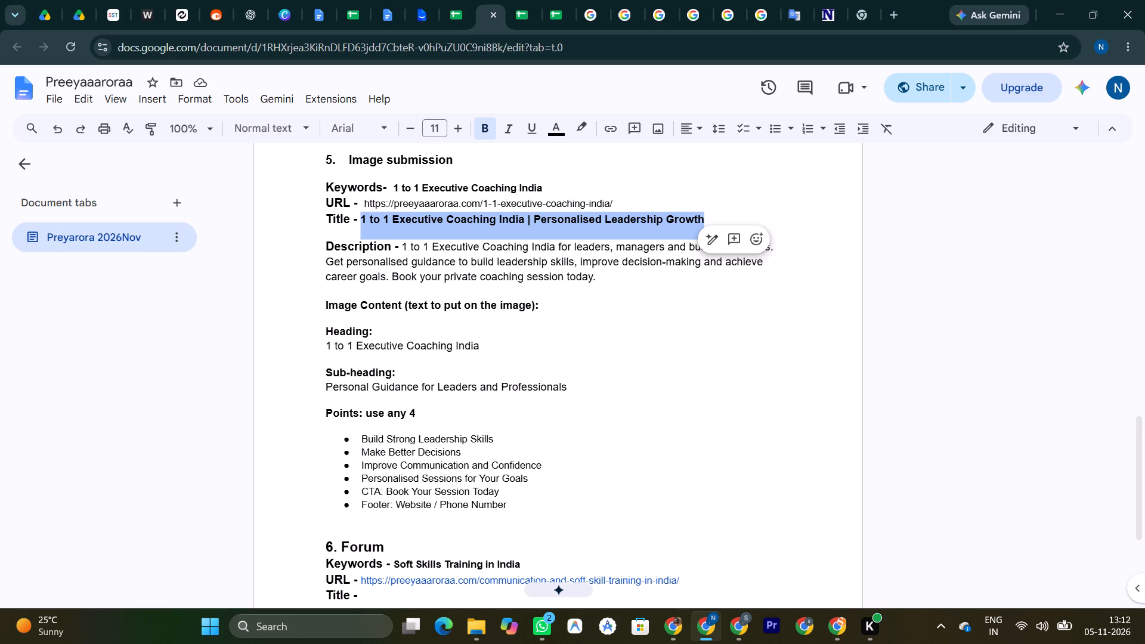
Set the font size of the Image submission's title text to 12.
left_click(455, 129)
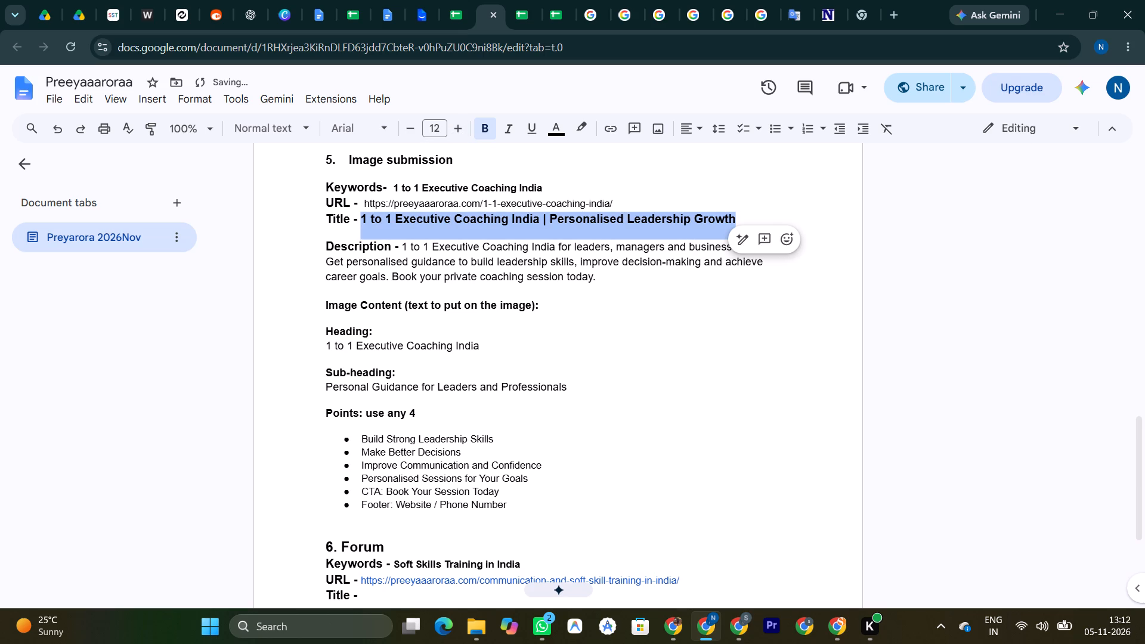
Insert an unbulleted blank line below the "Footer: Website / Phone Number" point in the Image submission.
scroll(536, 358, "down", 3)
scroll(536, 358, "up", 1)
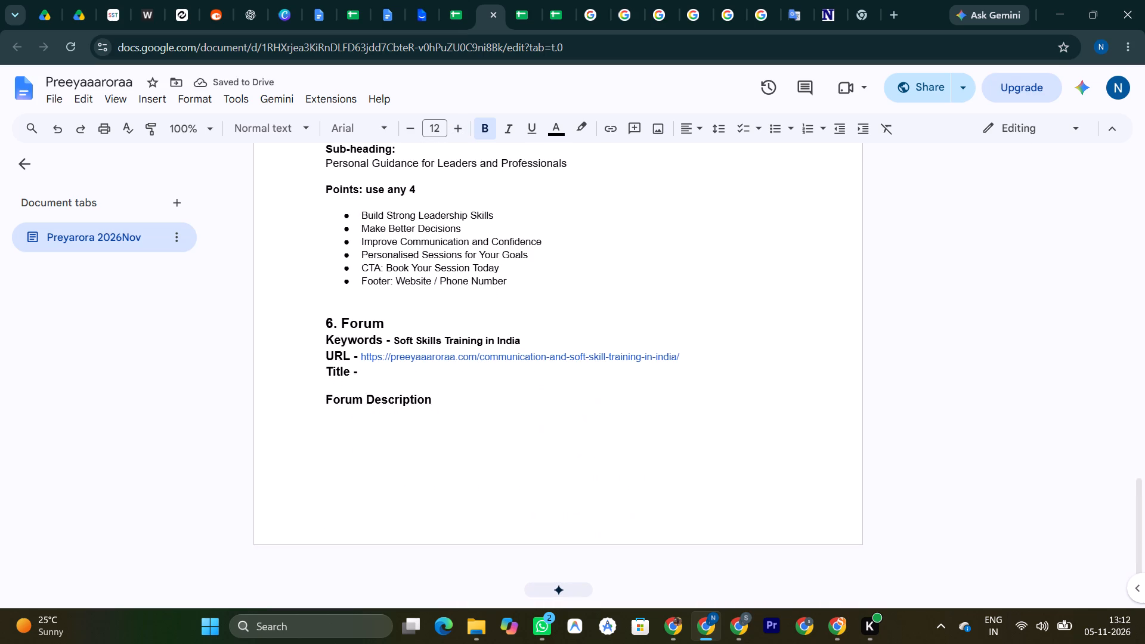
left_click(527, 366)
key("shift+Return")
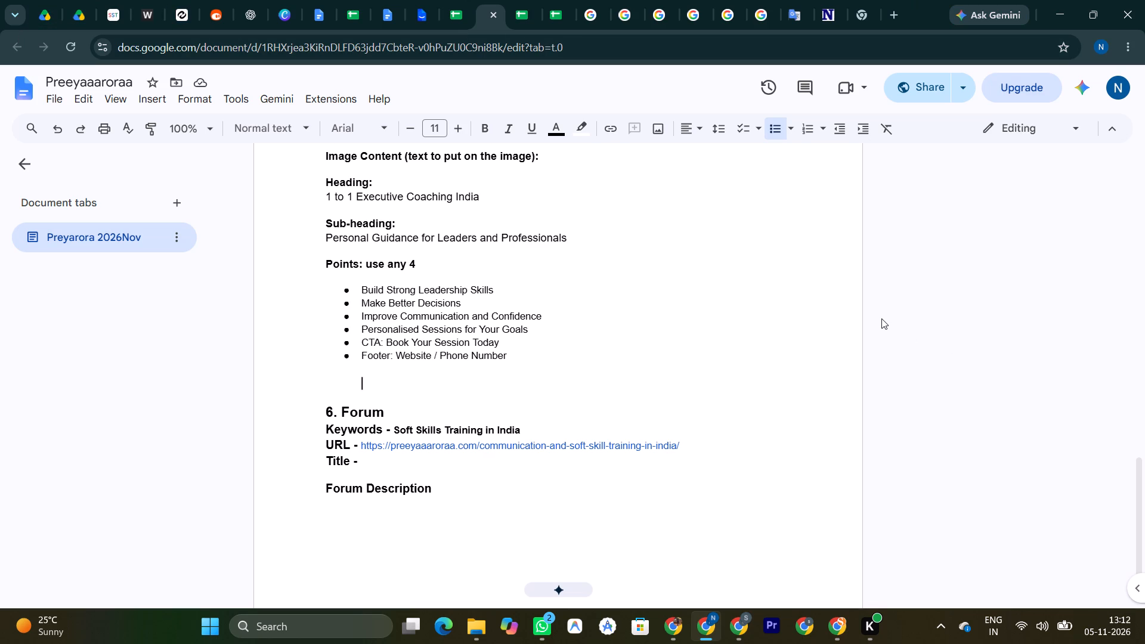
Review the content, spacing and title formatting of the submission sections from the document's beginning.
scroll(821, 334, "up", 6)
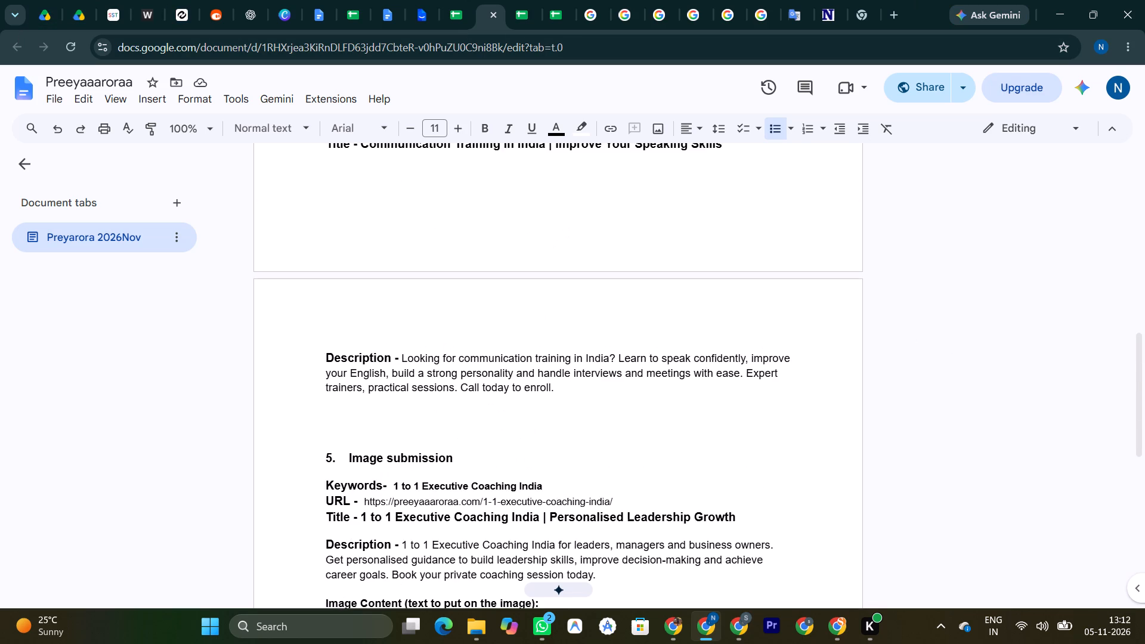
scroll(821, 334, "up", 14)
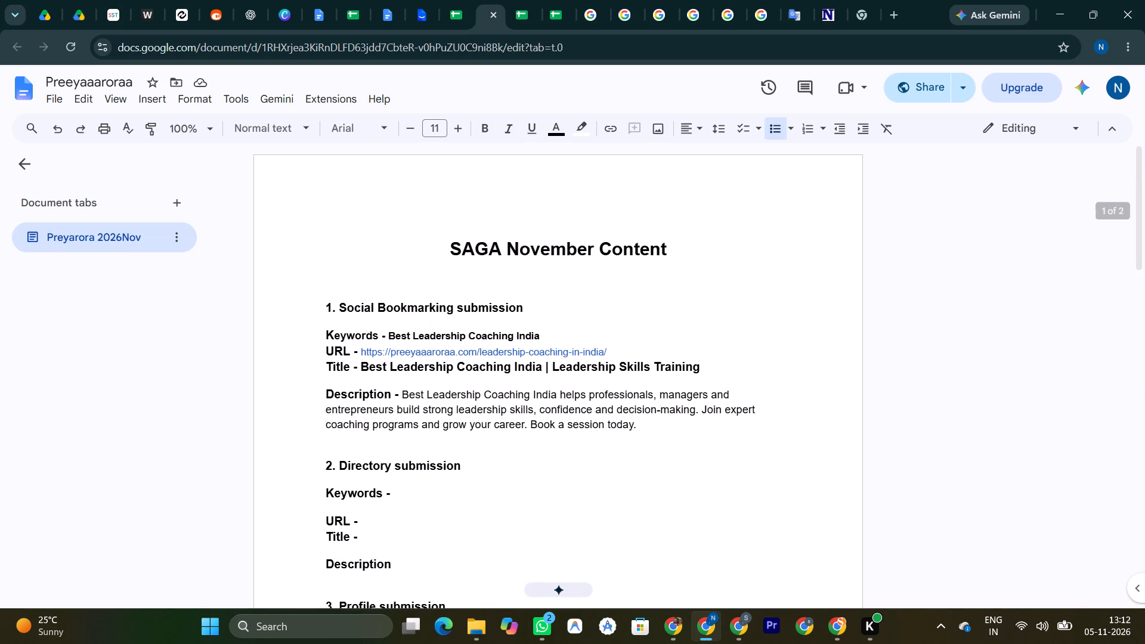
scroll(670, 262, "down", 3)
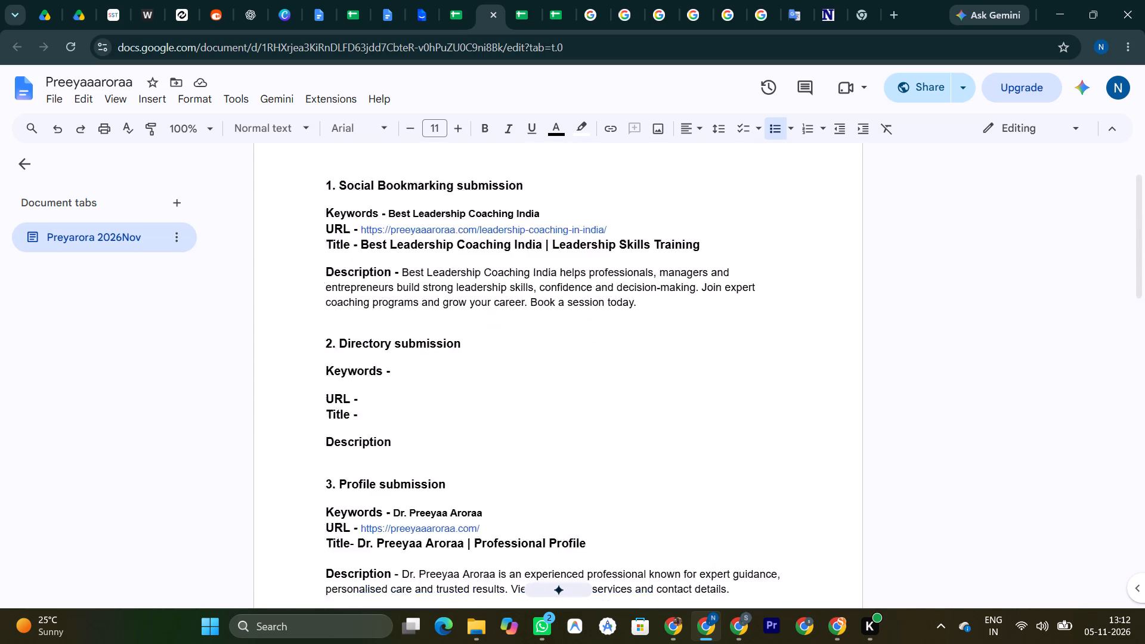
scroll(675, 264, "down", 4)
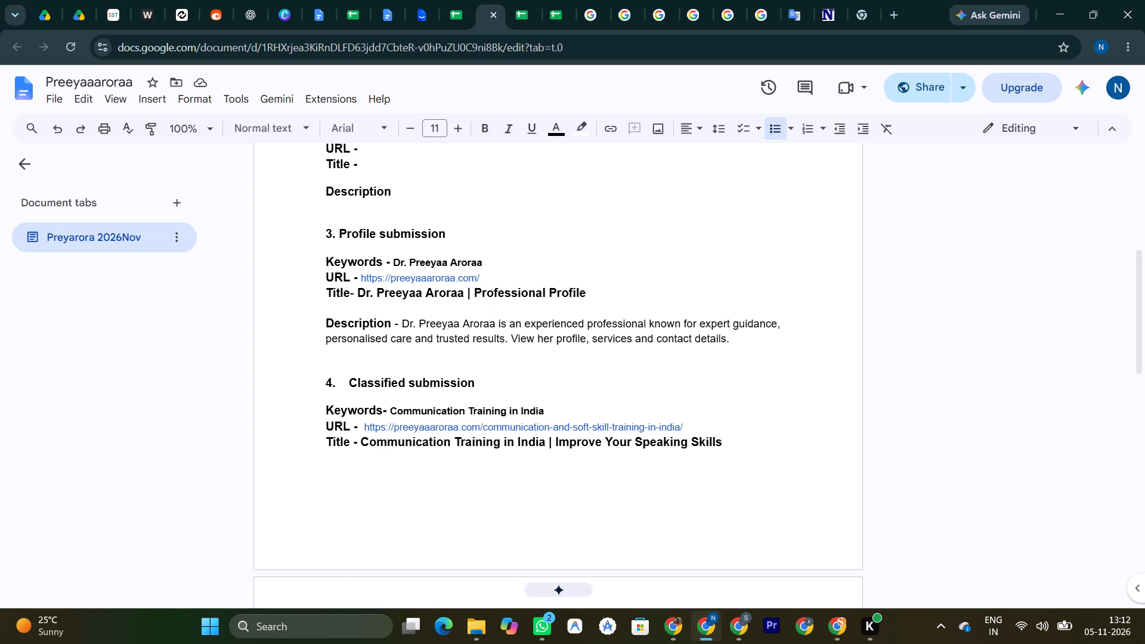
scroll(678, 247, "down", 2)
scroll(678, 247, "up", 8)
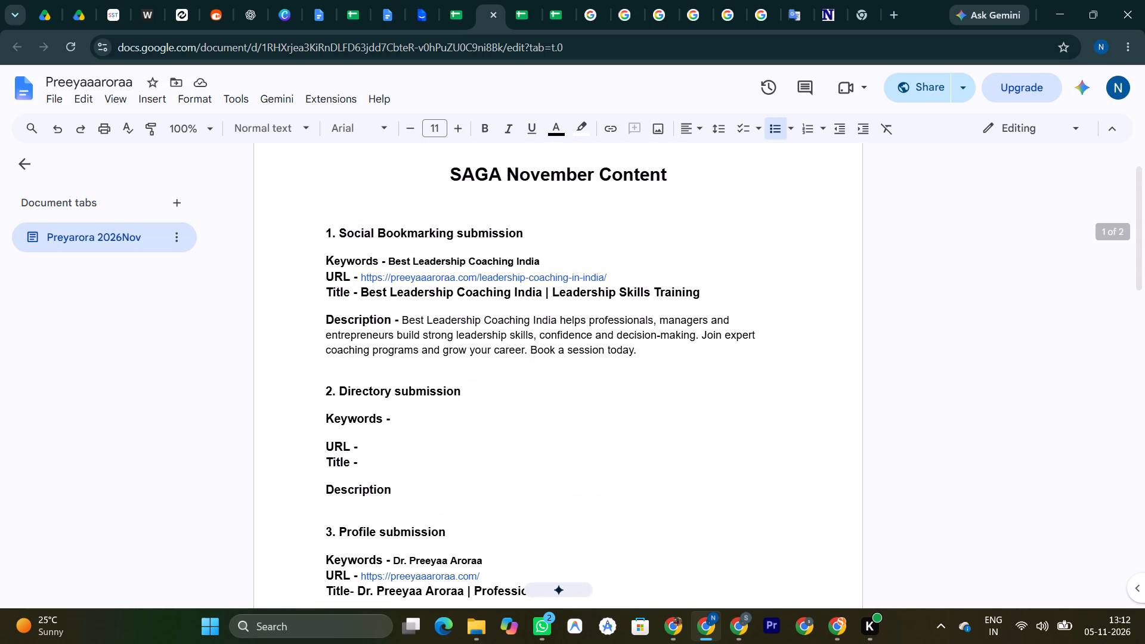
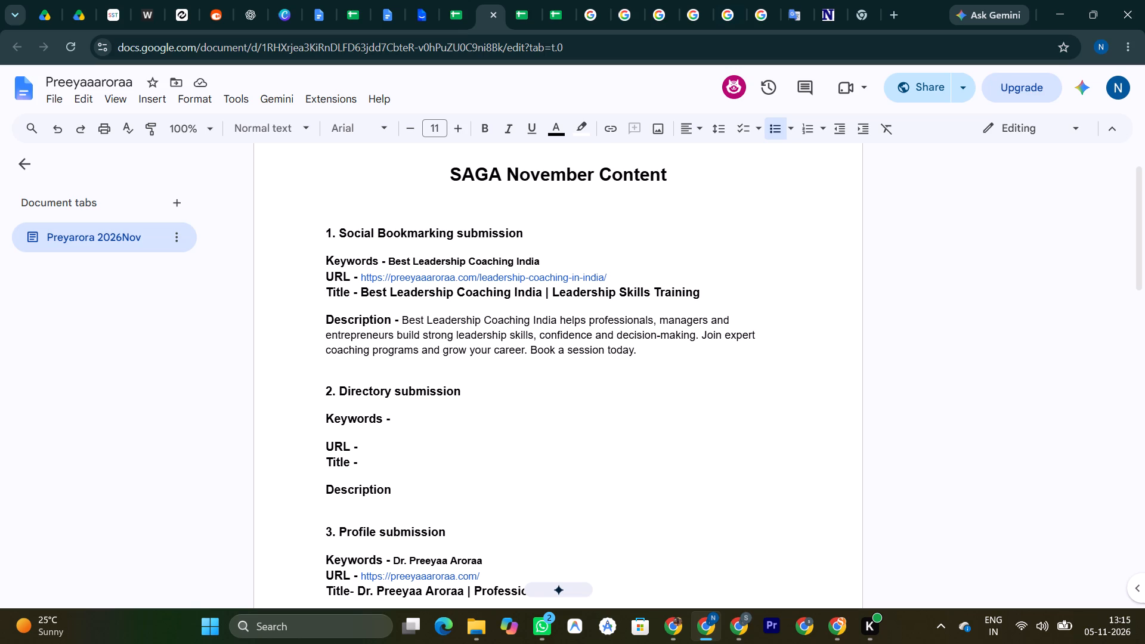
Copy the Profile submission's keyword and remove the trailing space after "Best Leadership Coaching India" in the Social Bookmarking keywords.
scroll(578, 265, "down", 2)
scroll(578, 265, "up", 2)
scroll(595, 323, "down", 4)
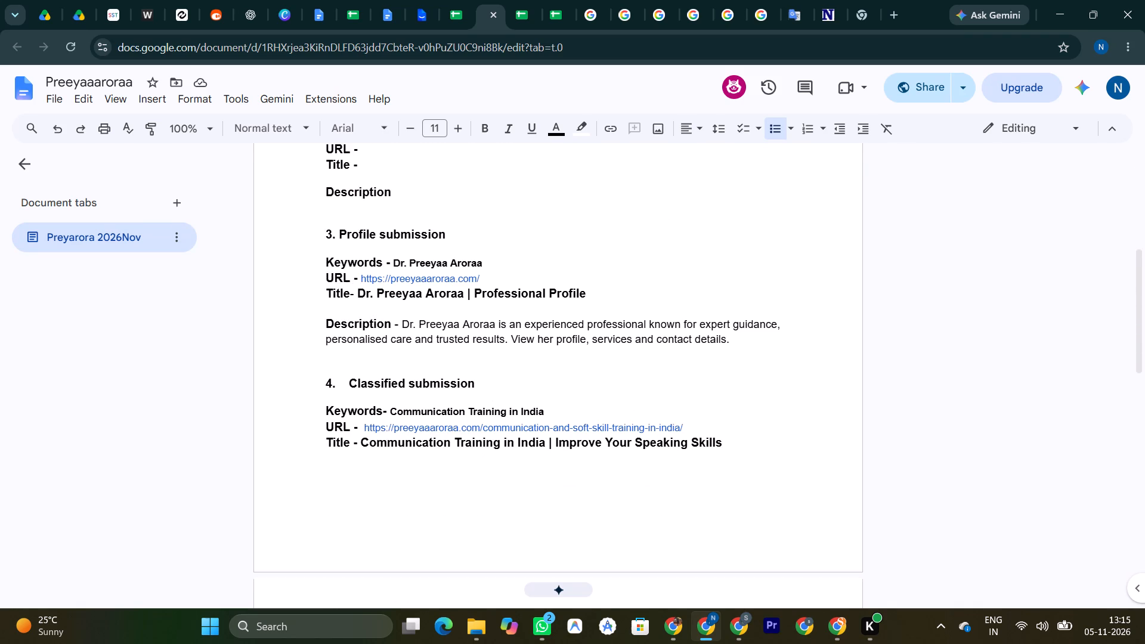
left_click_drag(484, 265, 395, 258)
key("ctrl+c")
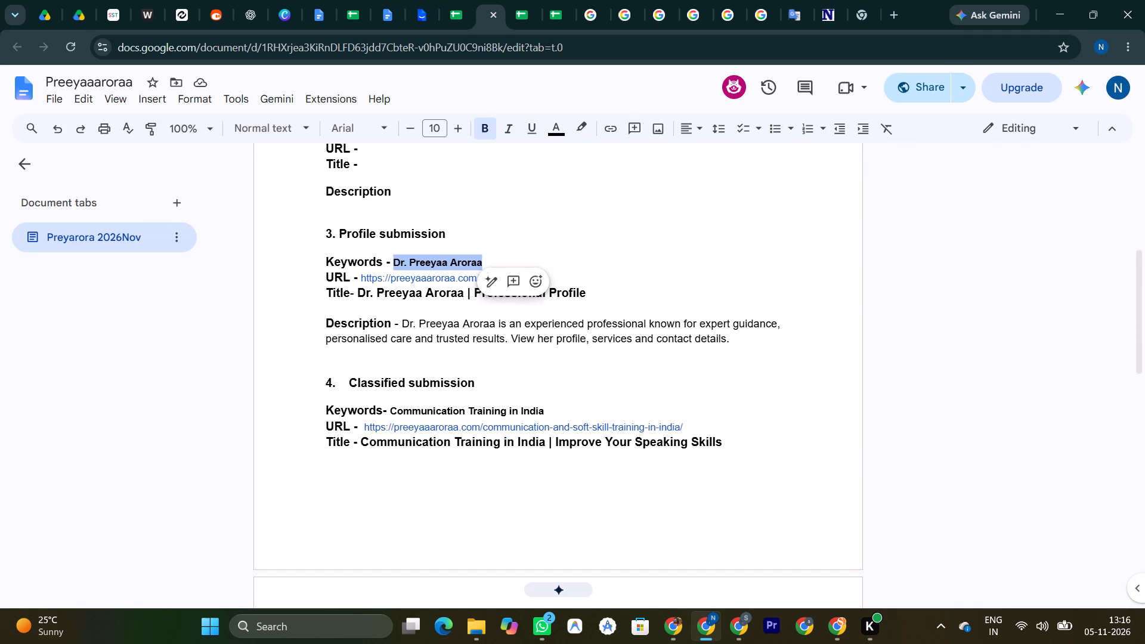
scroll(654, 257, "up", 4)
left_click(559, 256)
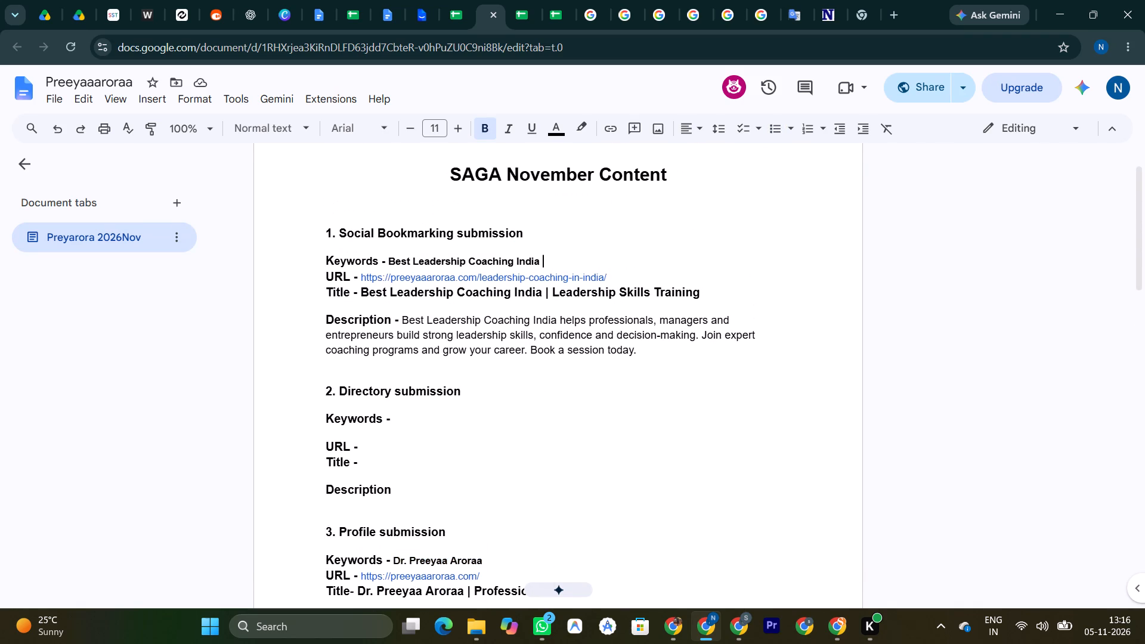
key("BackSpace")
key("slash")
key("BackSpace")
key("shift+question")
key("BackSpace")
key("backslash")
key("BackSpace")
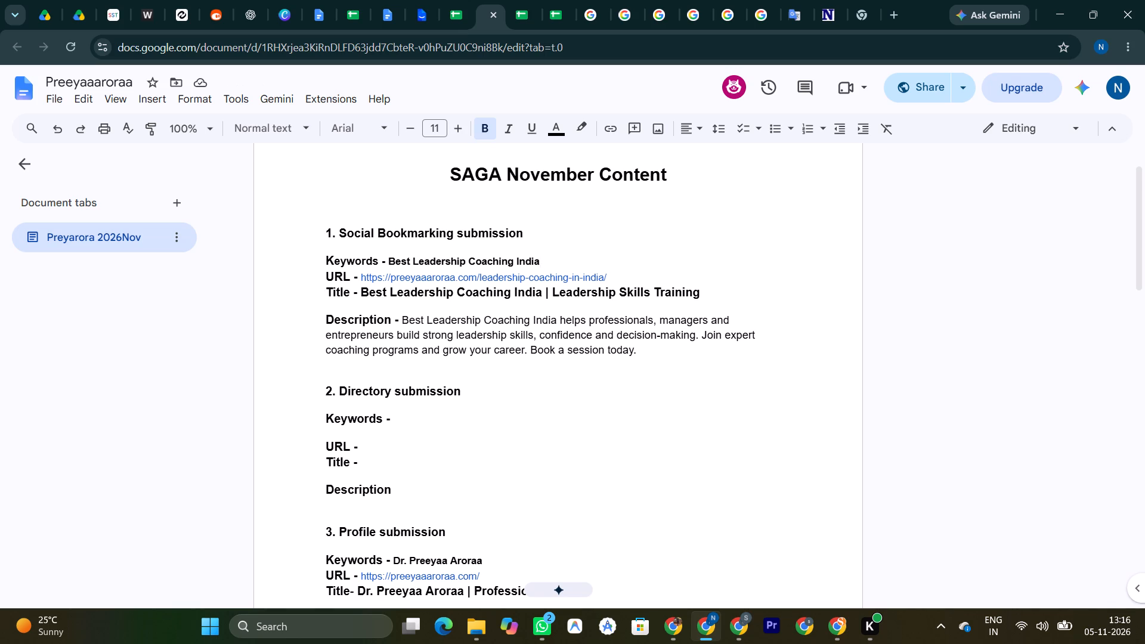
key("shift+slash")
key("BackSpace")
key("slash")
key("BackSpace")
Append the copied Profile submission keyword to the Social Bookmarking keywords, separated from "Best Leadership Coaching India" by a space.
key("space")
key("ctrl+v")
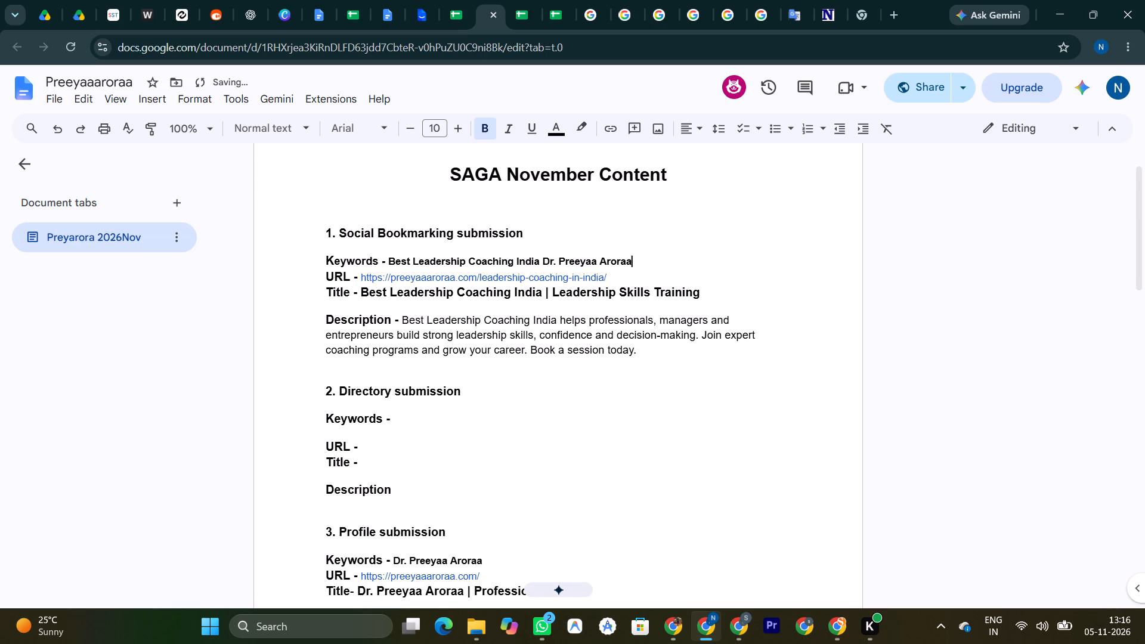
left_click(544, 260)
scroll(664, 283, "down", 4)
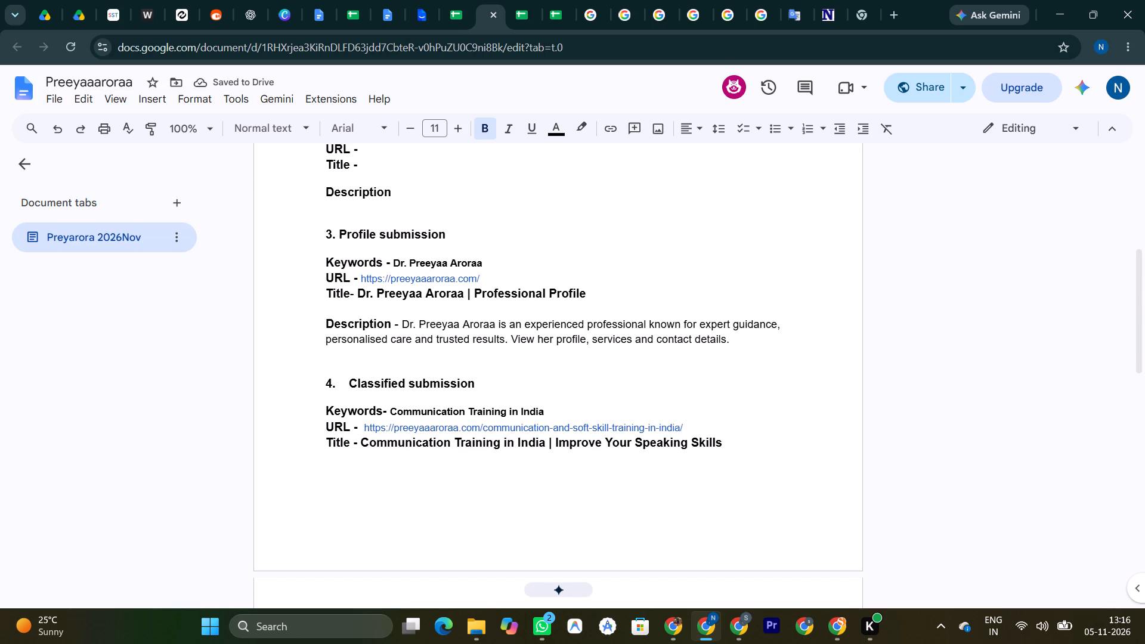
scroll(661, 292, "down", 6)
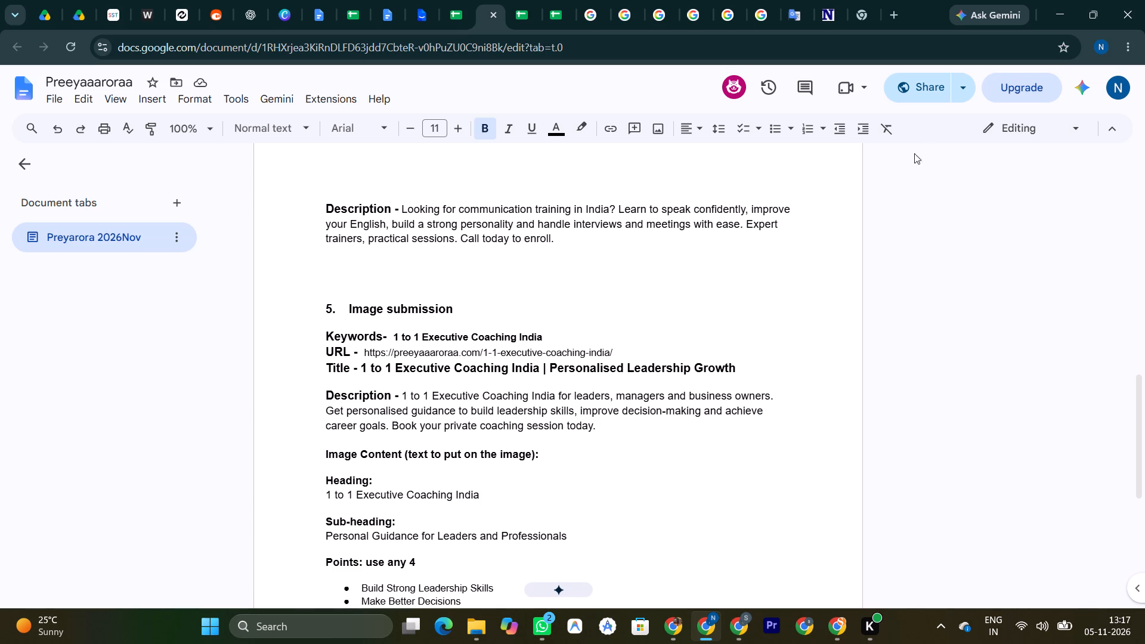
Change the document's general access for anyone with the link to Editor and copy the sharing link.
left_click(955, 97)
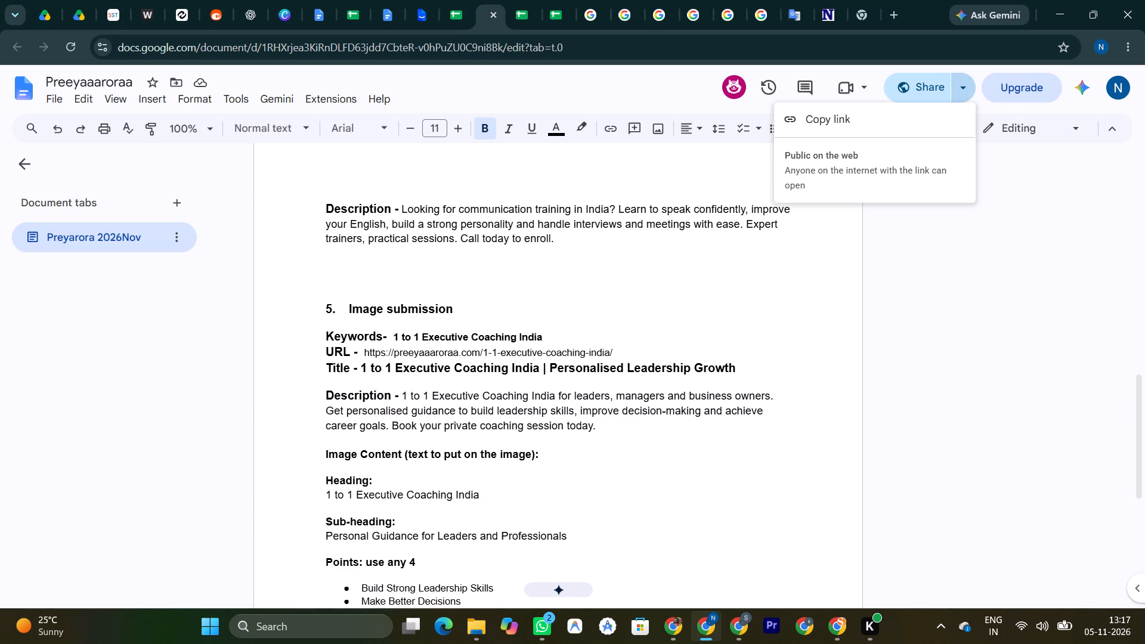
left_click(679, 373)
left_click(942, 100)
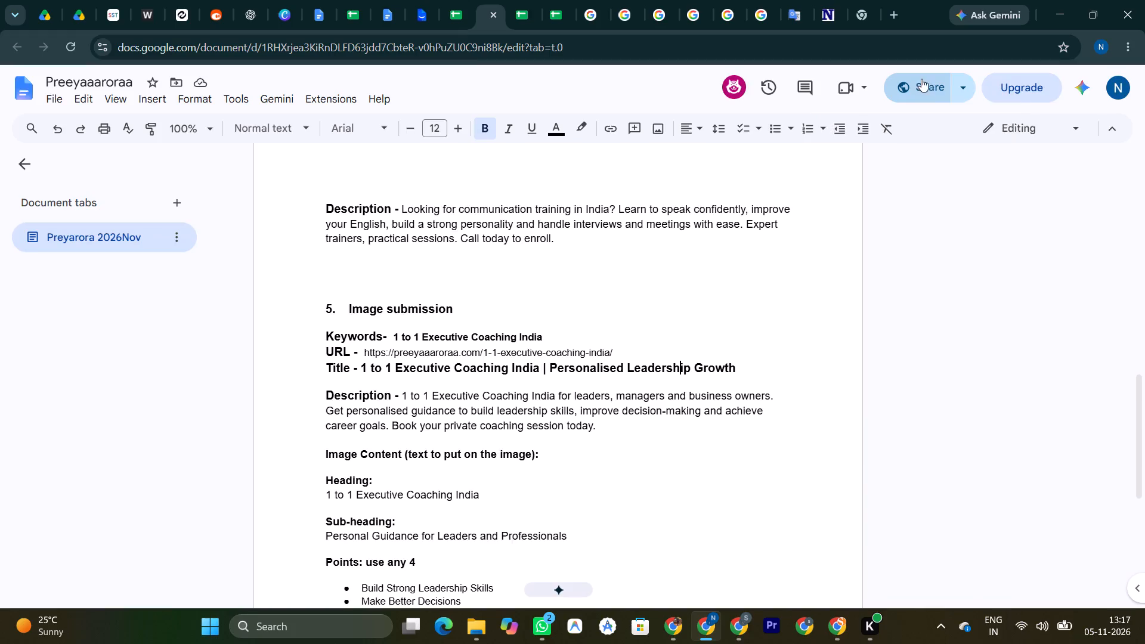
left_click(921, 79)
left_click(723, 397)
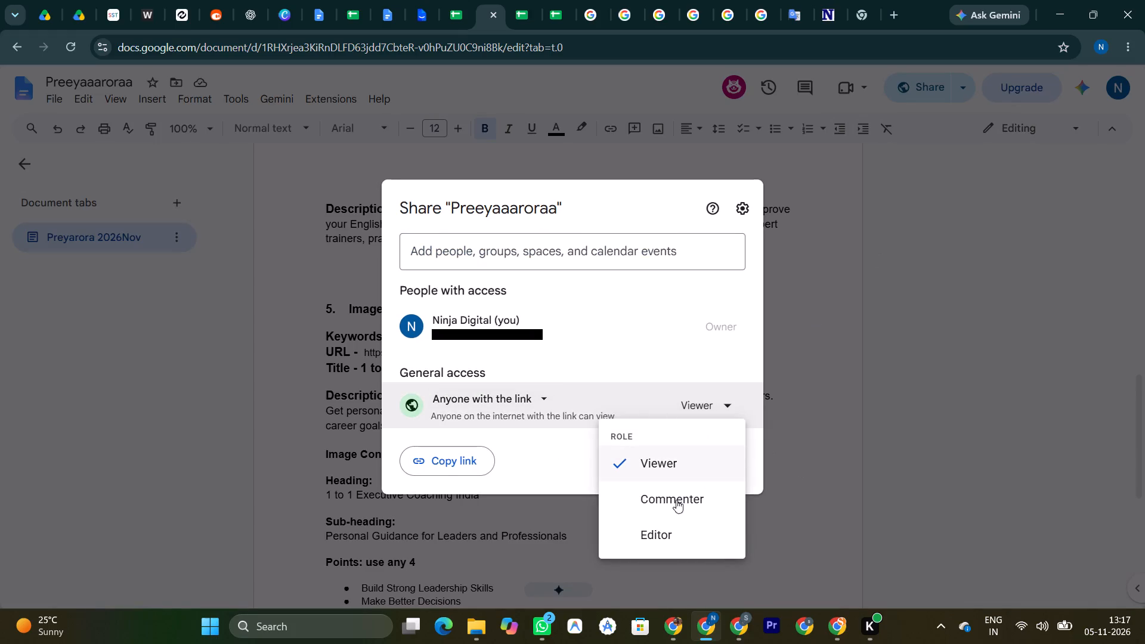
left_click(656, 539)
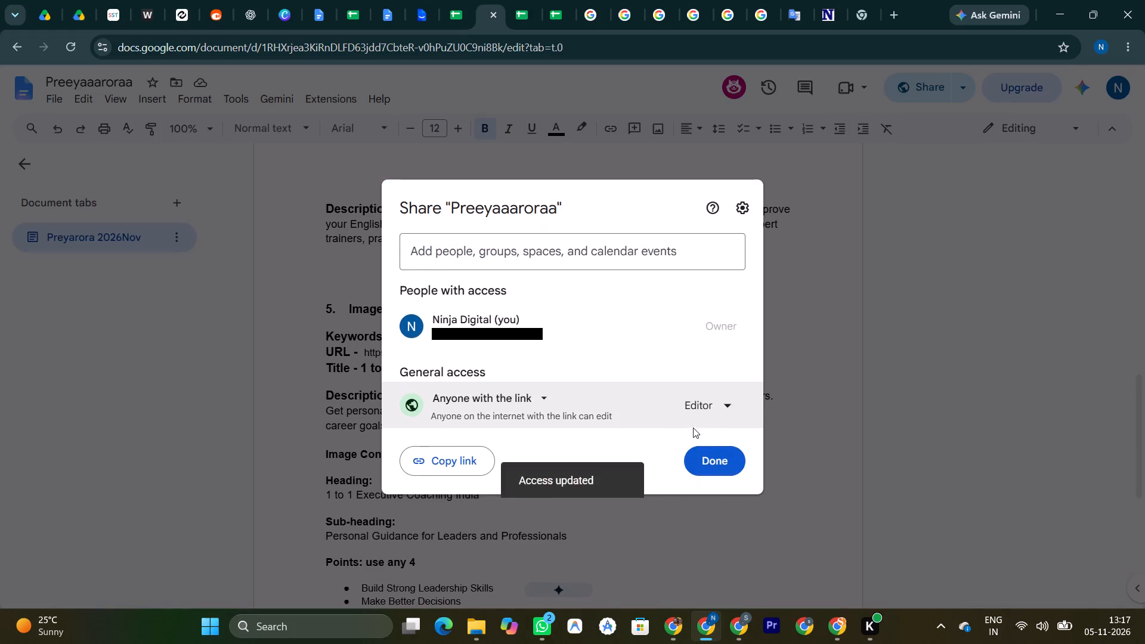
left_click(464, 465)
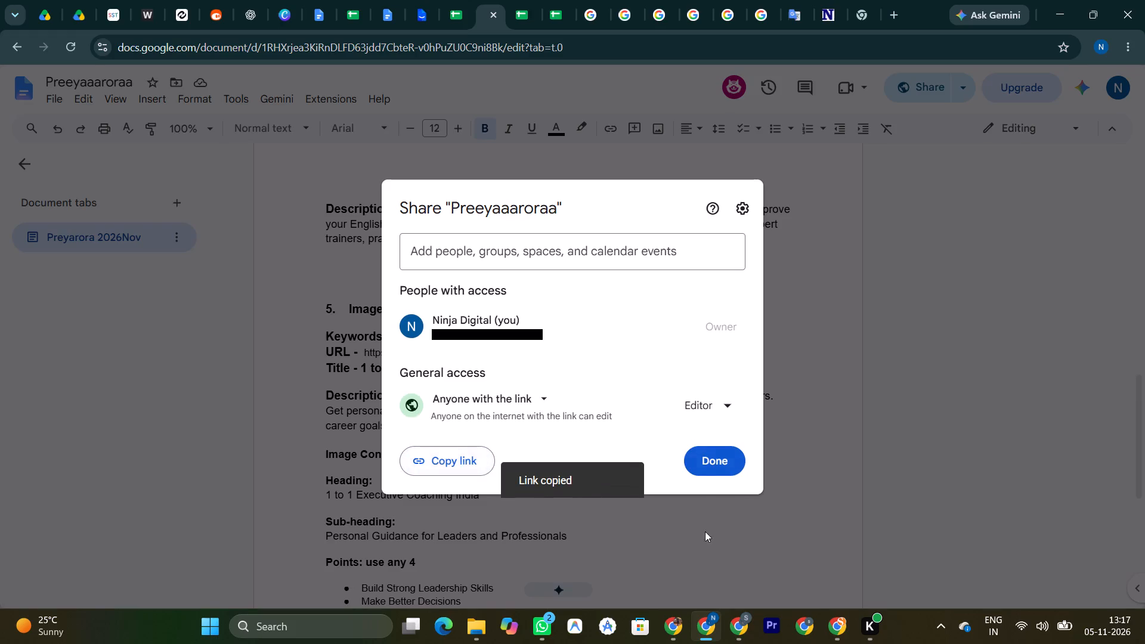
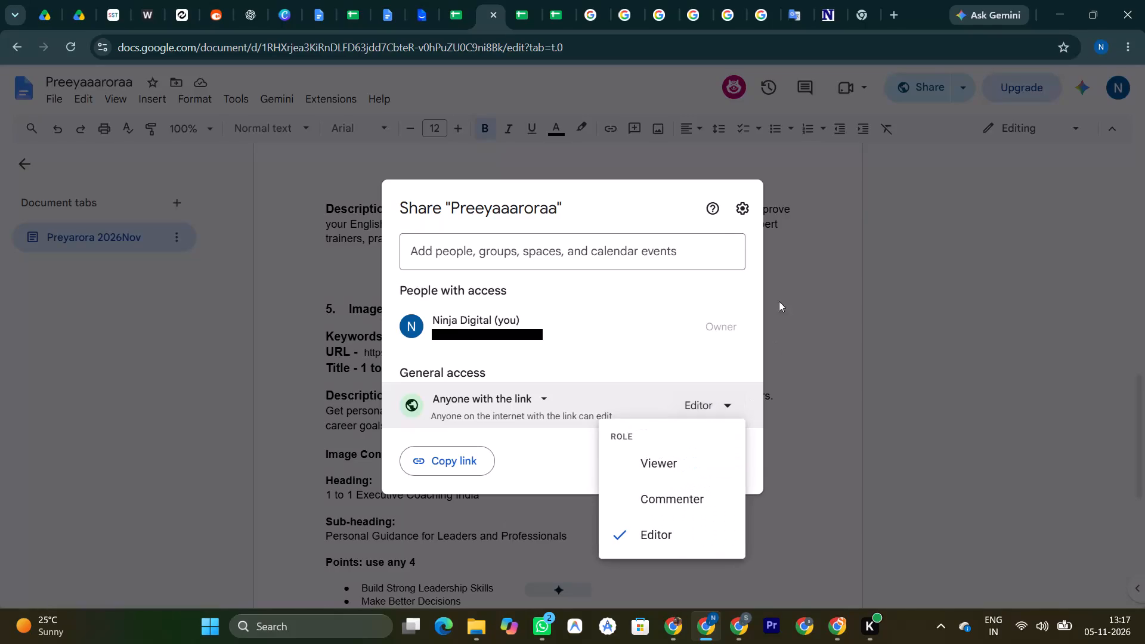
Close the sharing settings and return to the Social Bookmarking submission heading at the start of the document.
left_click(1049, 312)
scroll(432, 219, "up", 9)
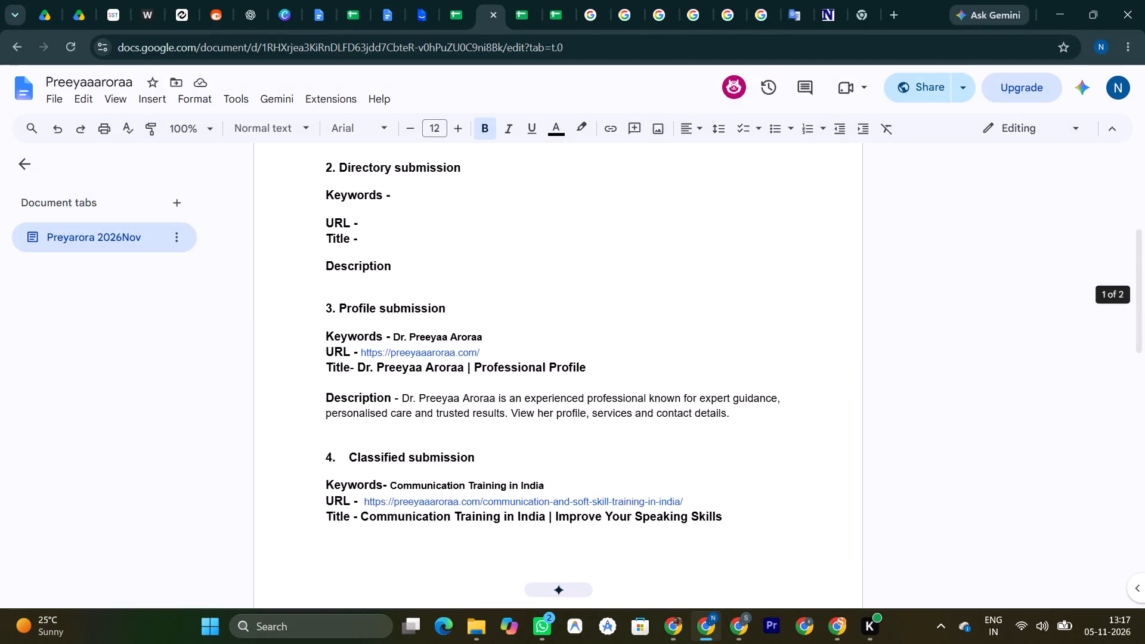
scroll(432, 219, "up", 10)
left_click(570, 308)
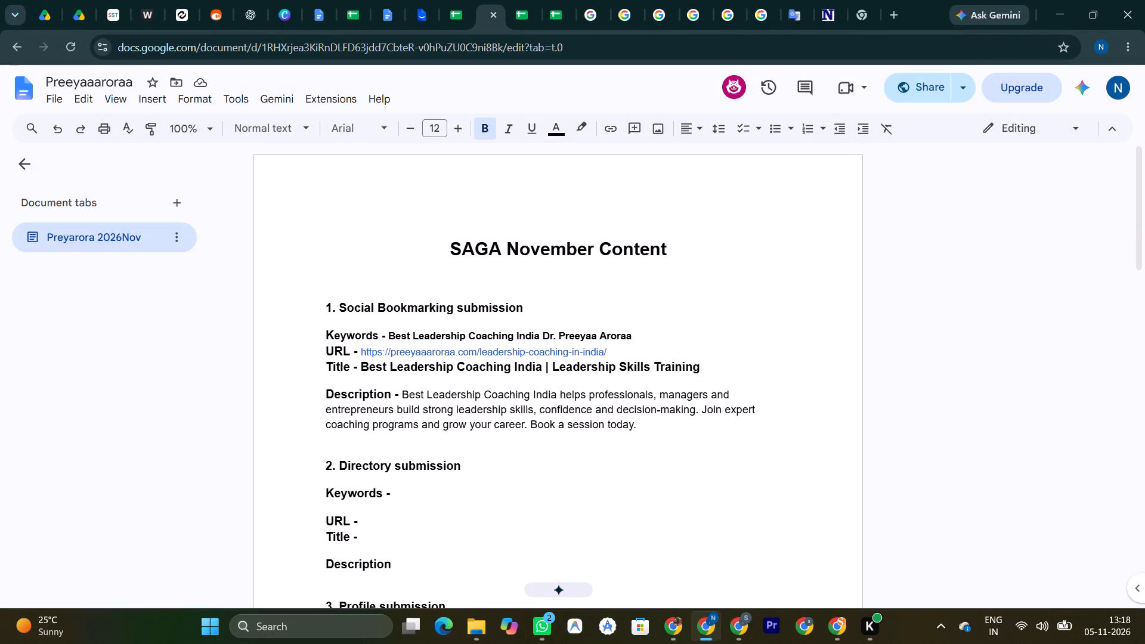
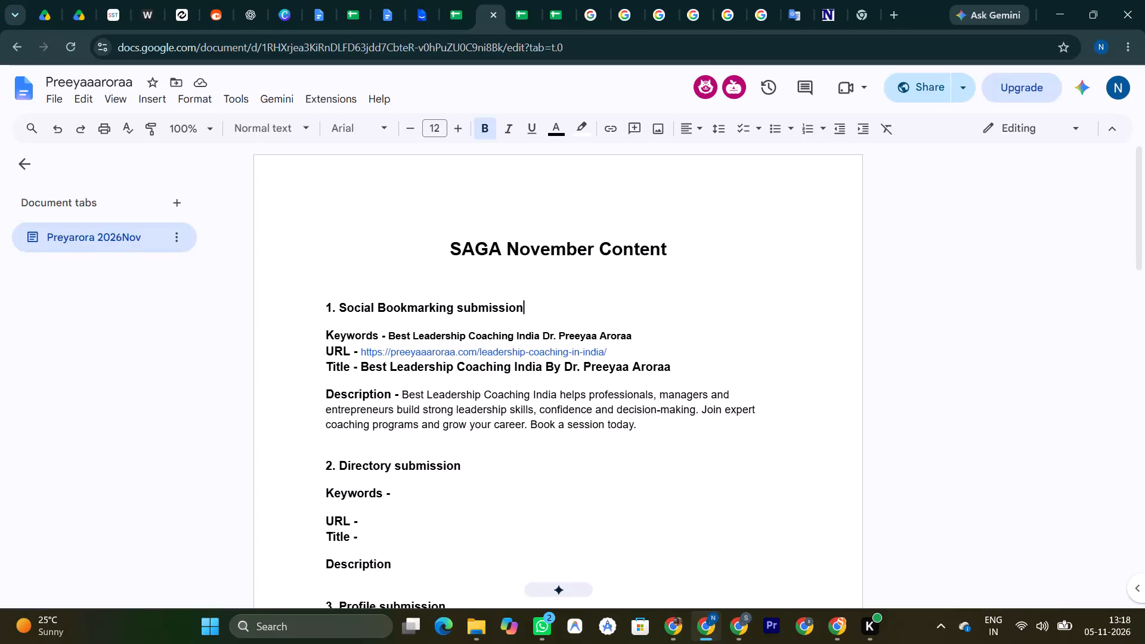
Remove the coach's name from the Social Bookmarking keywords so they read only Best Leadership Coaching India.
left_click_drag(638, 339, 545, 340)
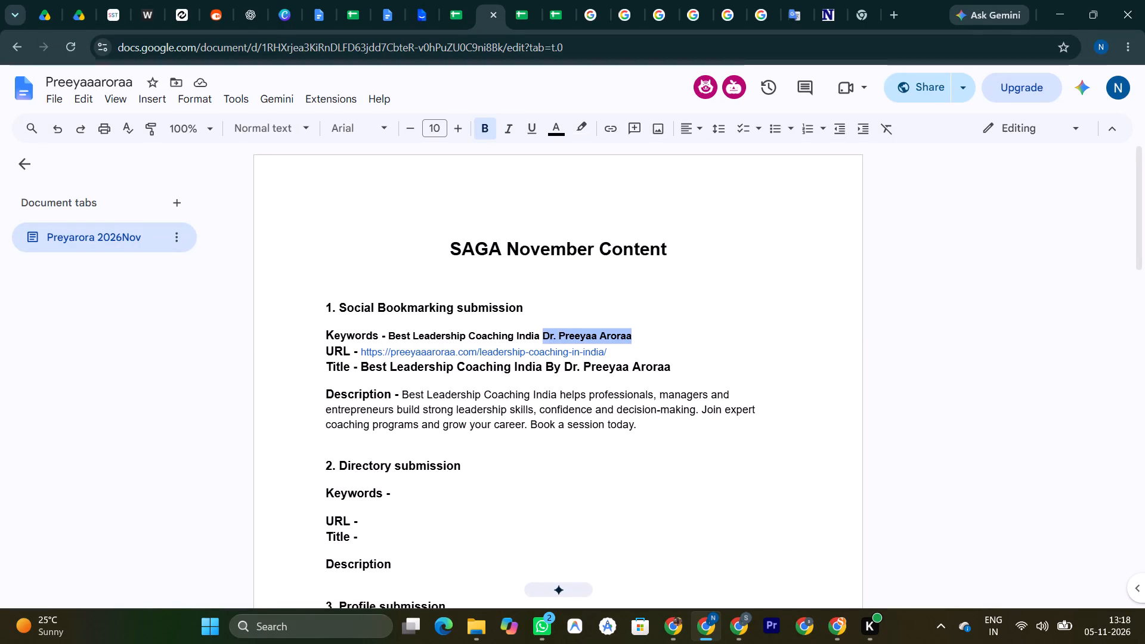
key("BackSpace")
key("space")
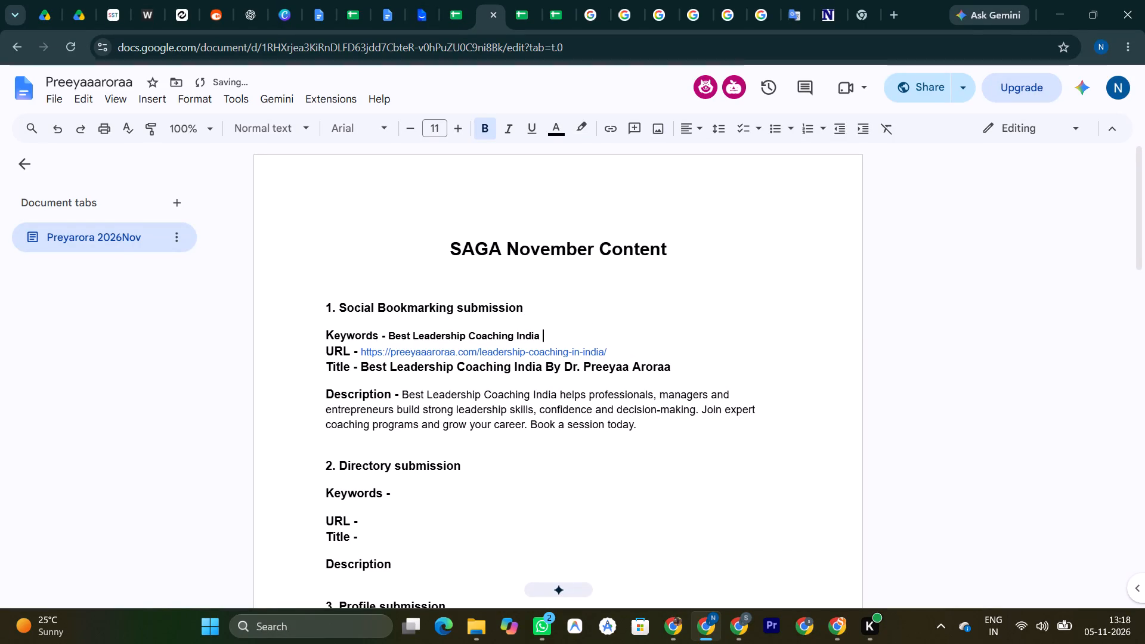
Review the keywords, URLs, titles and descriptions from the Directory submission through the Forum section, returning to Image submission.
scroll(636, 302, "down", 1)
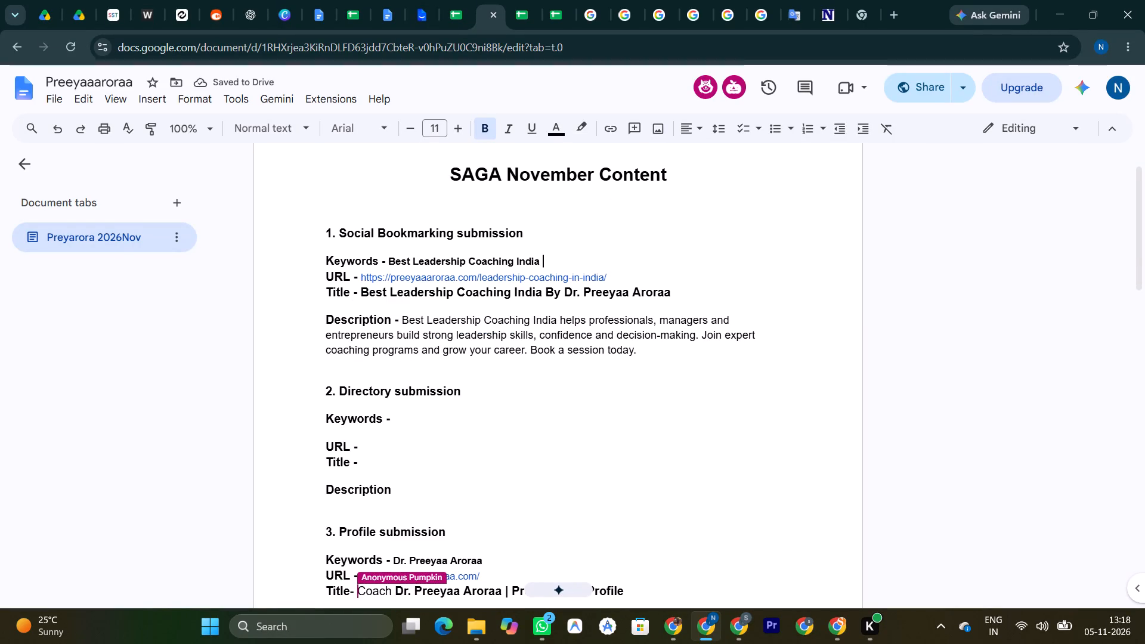
scroll(626, 411, "down", 2)
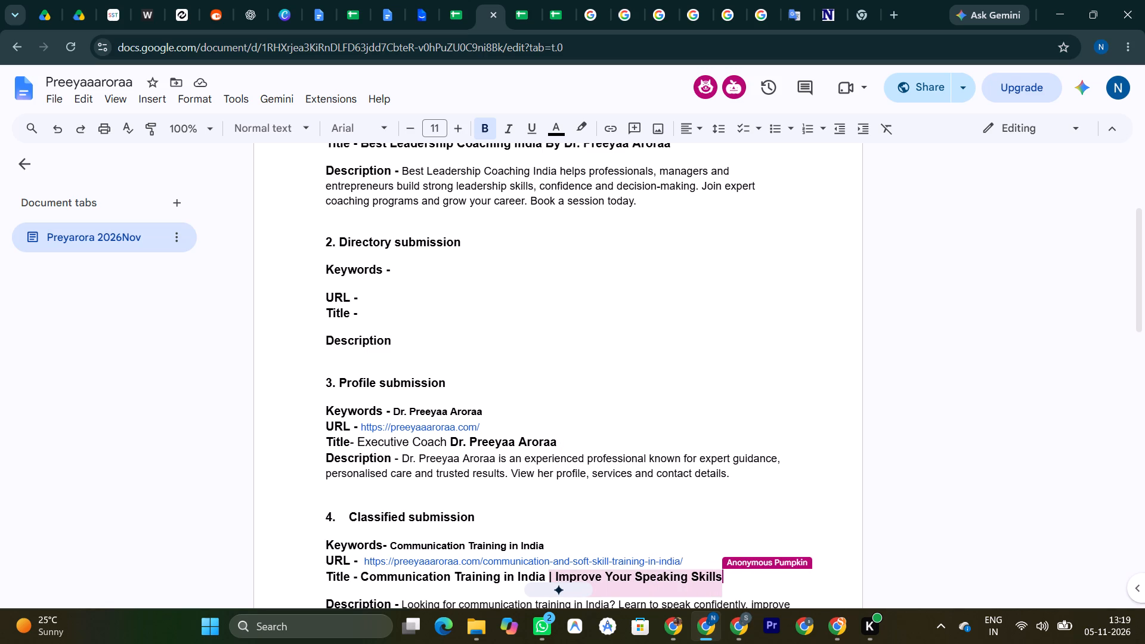
scroll(749, 230, "down", 3)
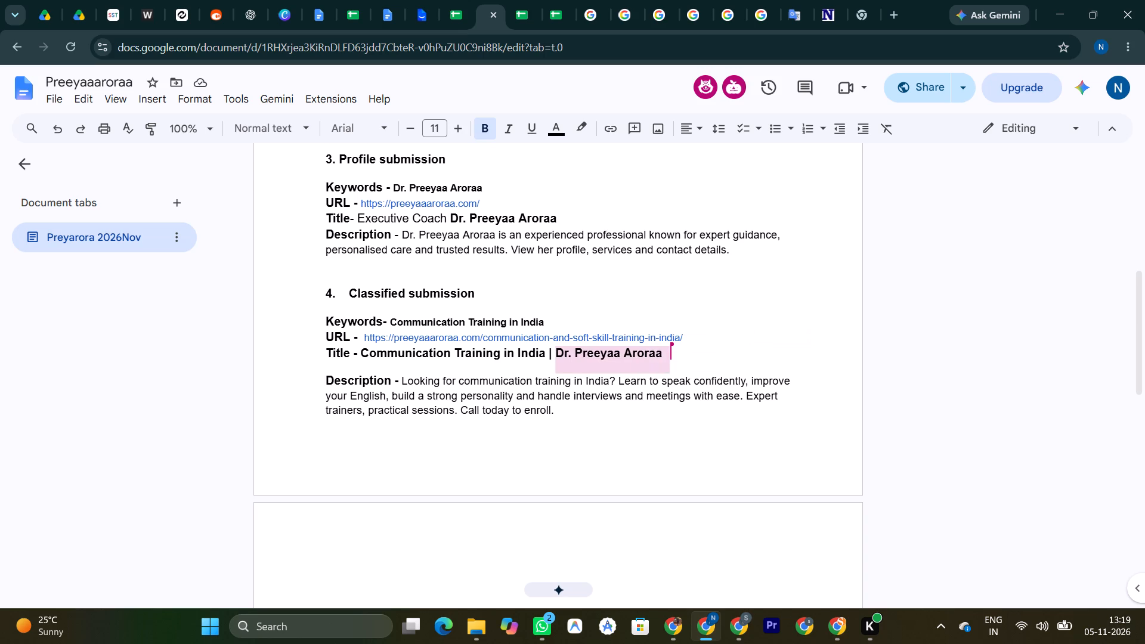
scroll(801, 204, "down", 6)
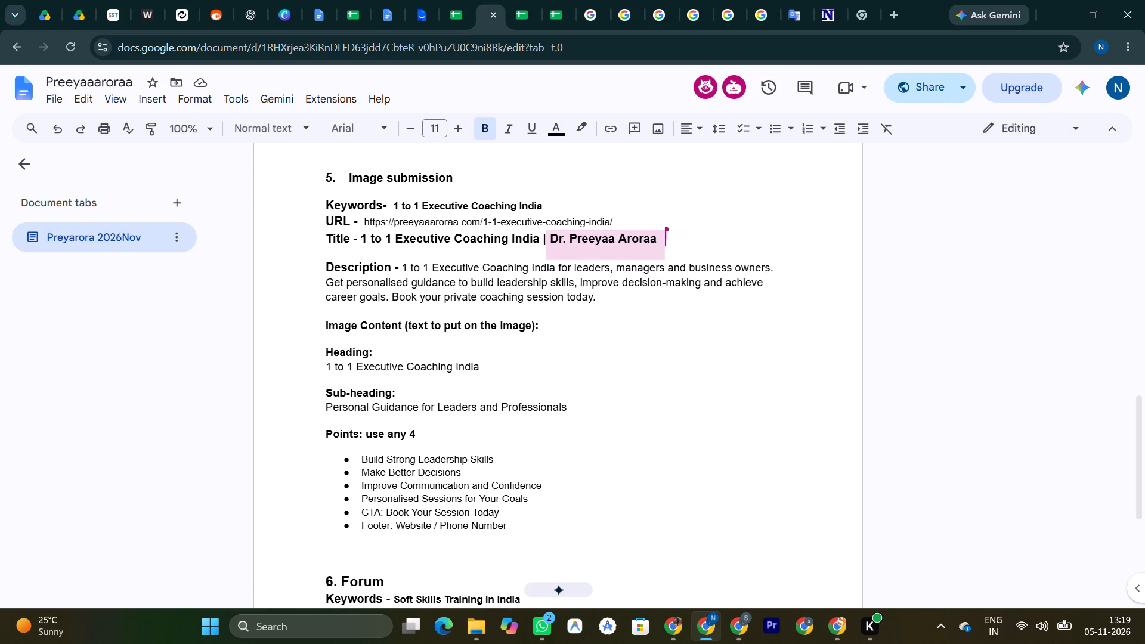
scroll(801, 204, "down", 2)
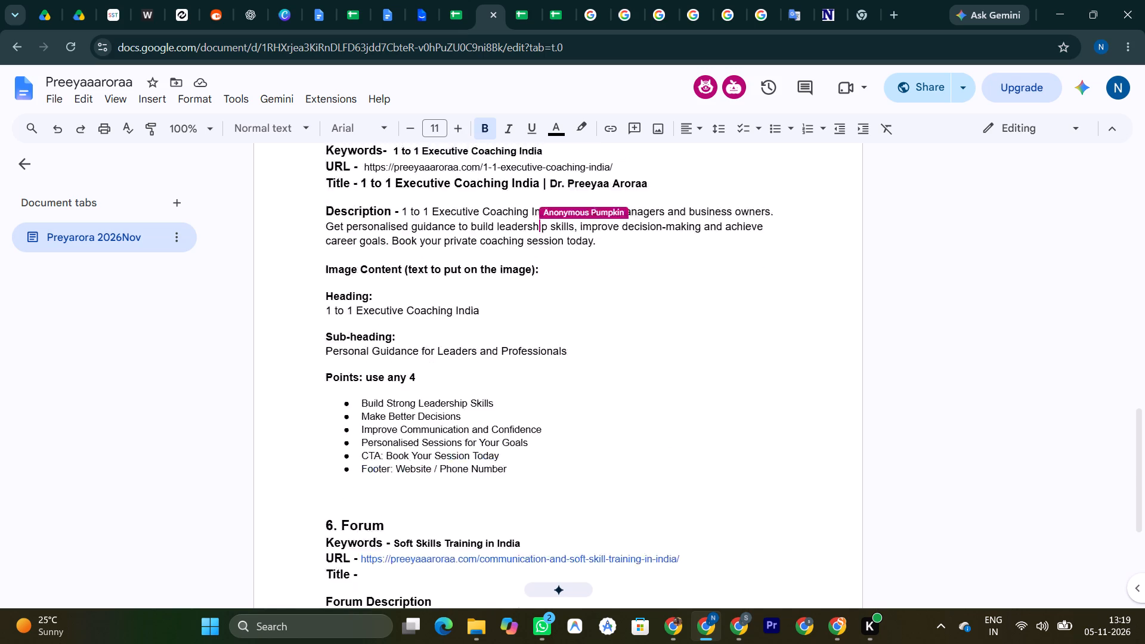
scroll(801, 204, "down", 2)
scroll(801, 204, "up", 5)
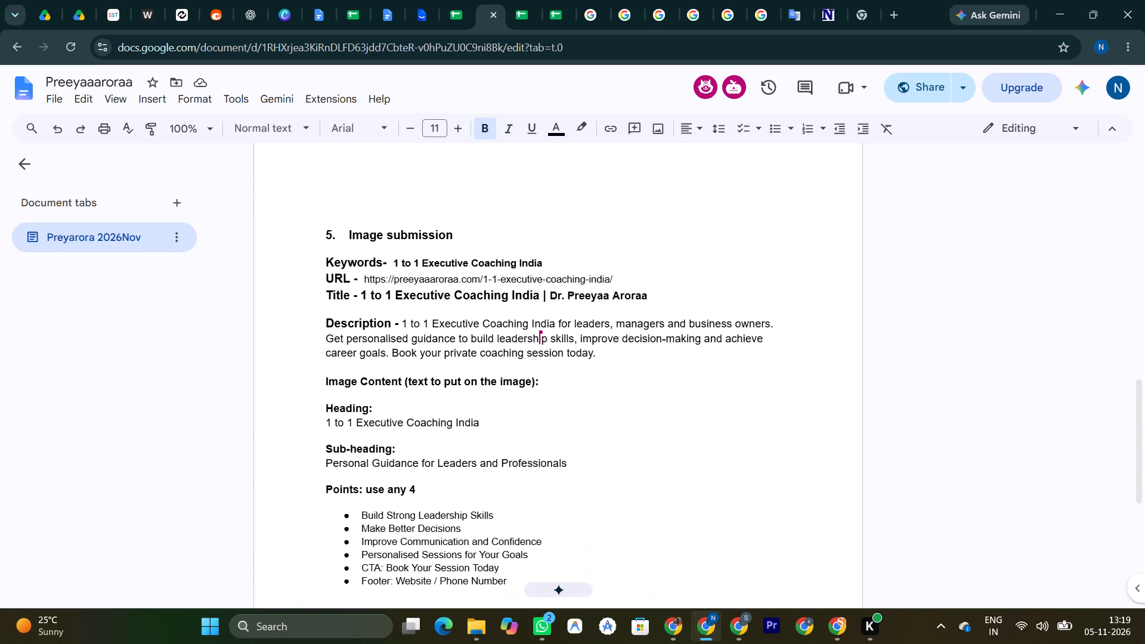
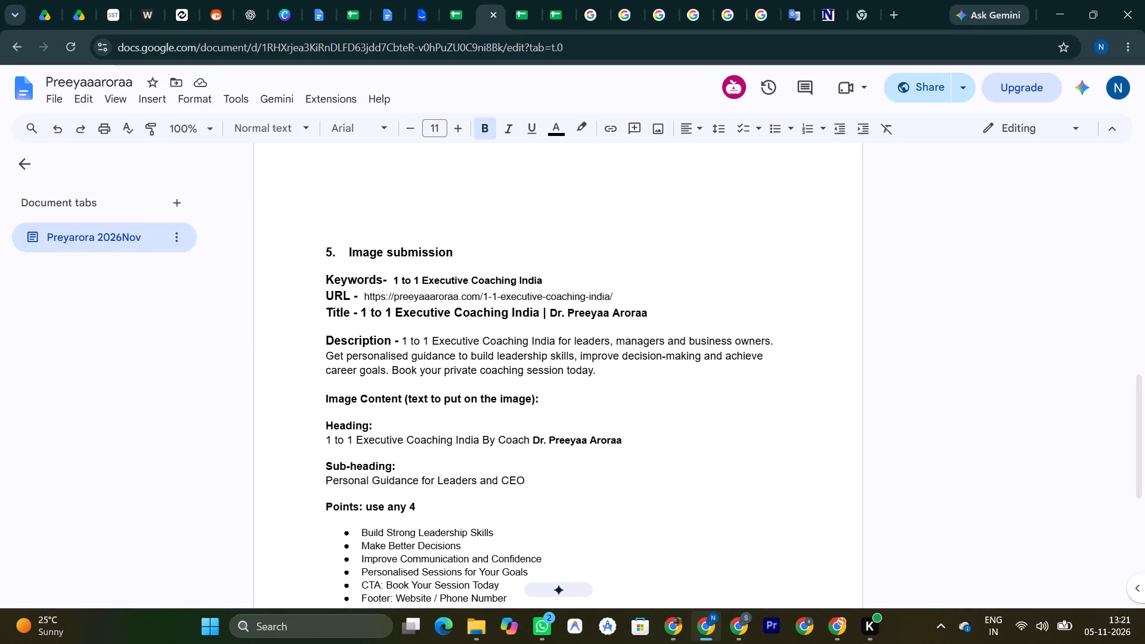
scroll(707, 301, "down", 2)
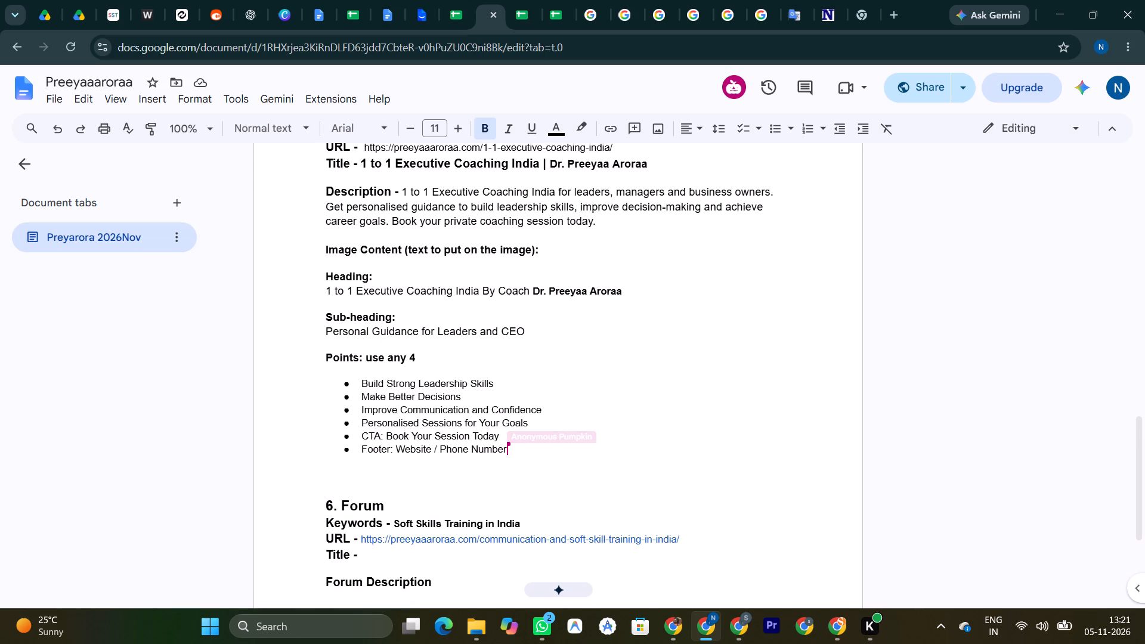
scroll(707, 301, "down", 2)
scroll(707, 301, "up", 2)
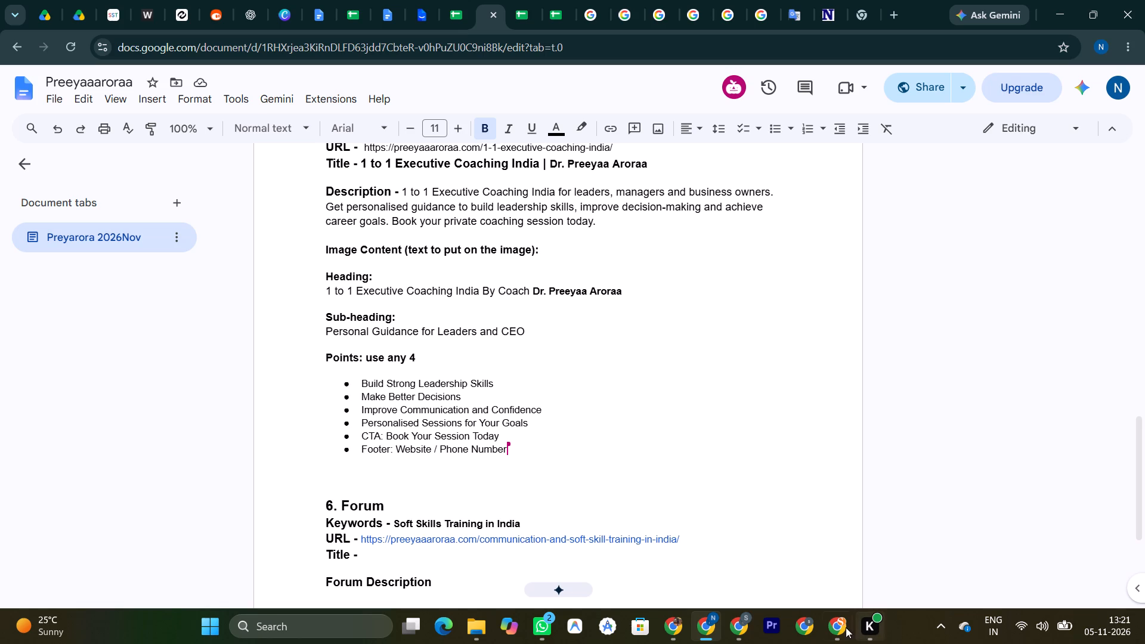
Switch to the browser window with the SAGA Speaking and Grooming Academy listing, open its website sagagwl.in and reload the page.
left_click(830, 624)
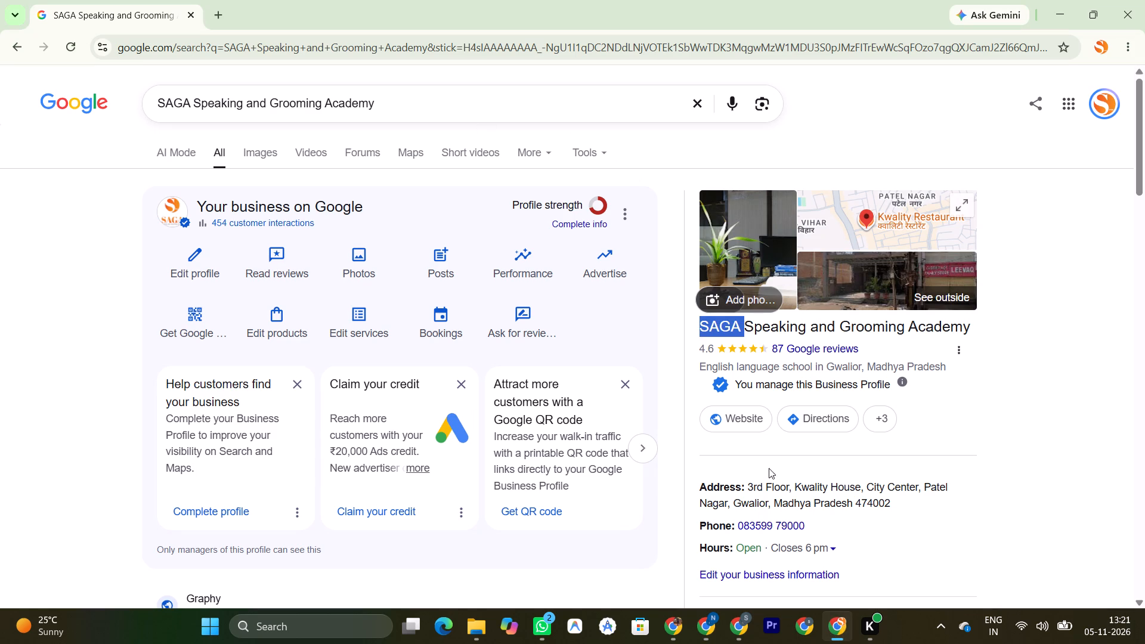
left_click(759, 423)
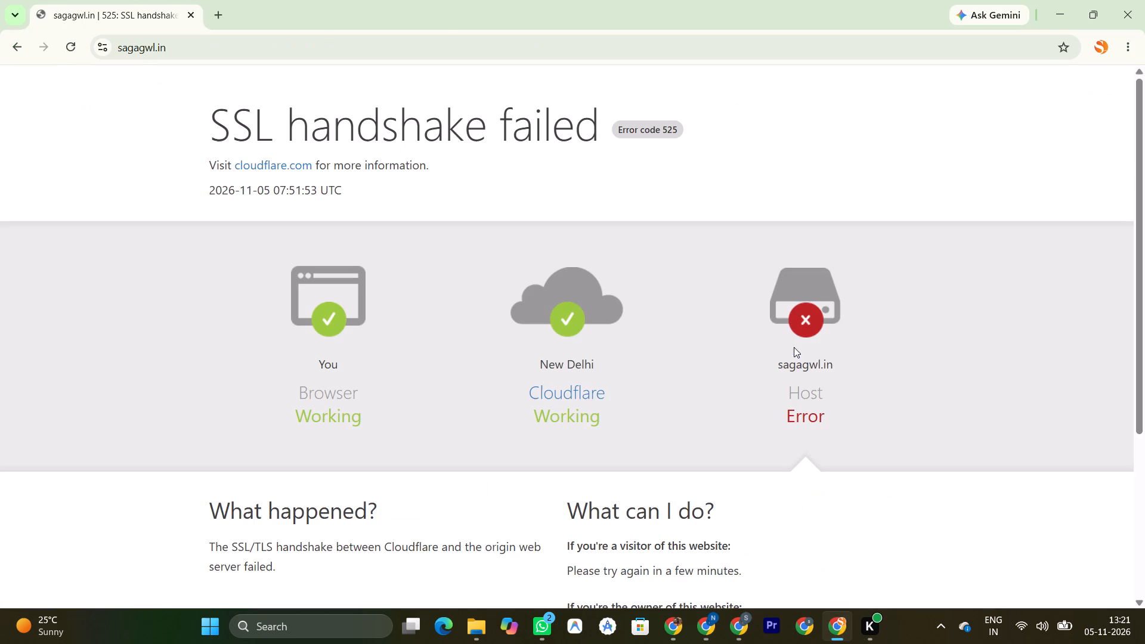
left_click(66, 43)
scroll(643, 205, "up", 1)
left_click(79, 39)
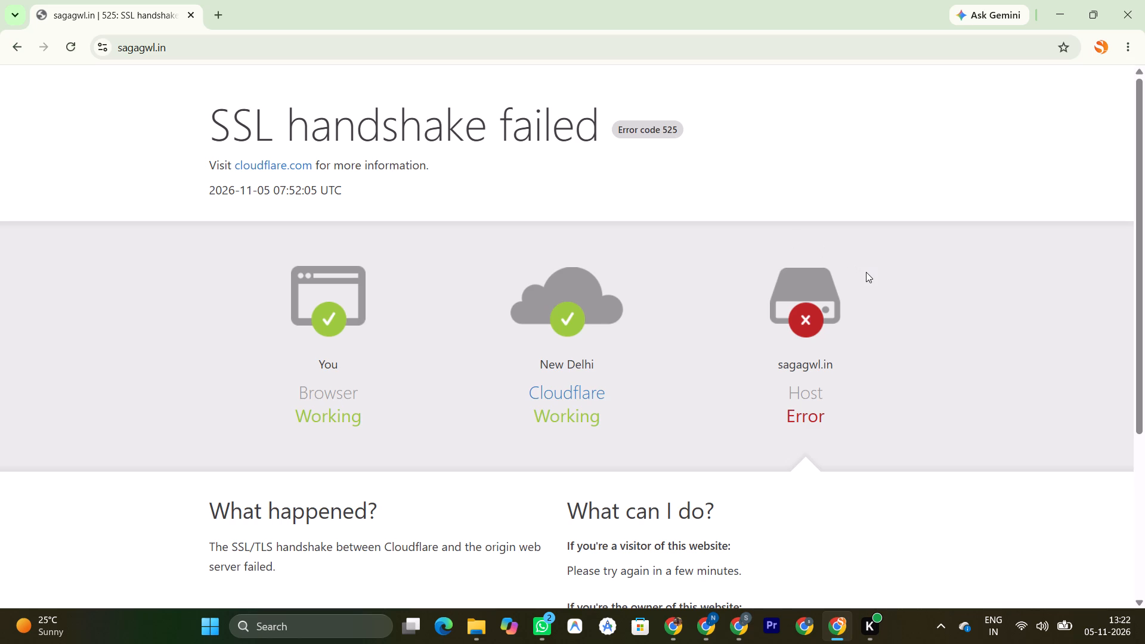
left_click(1069, 0)
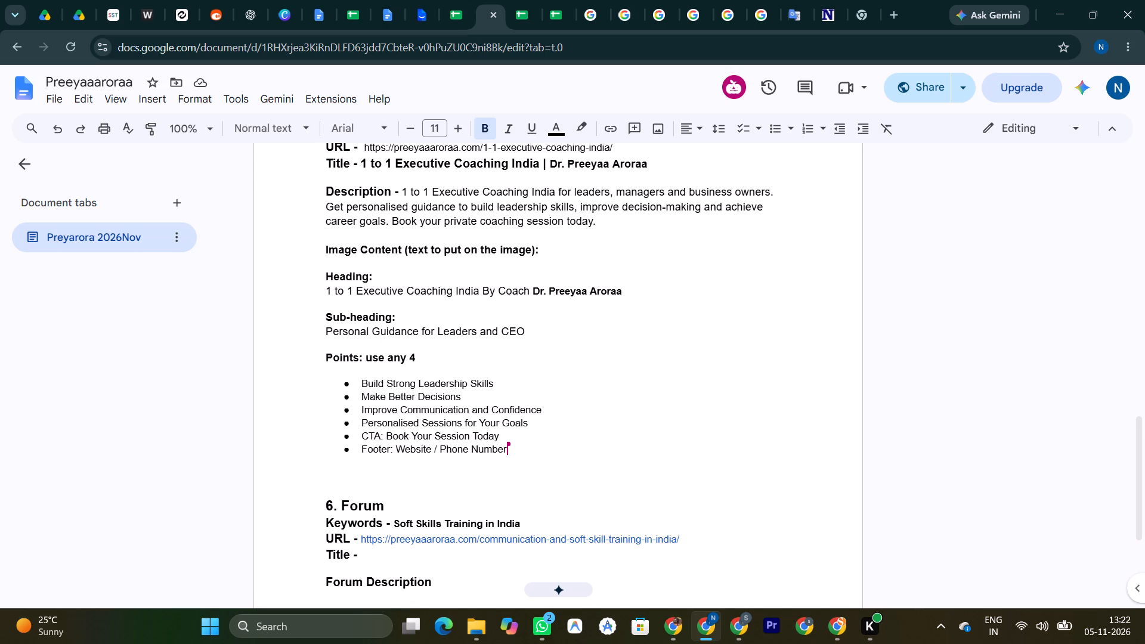
Switch to the browser window showing sagagwl.in, open preeyaaaroraa.com in a new tab and close the sagagwl.in tab.
left_click(839, 632)
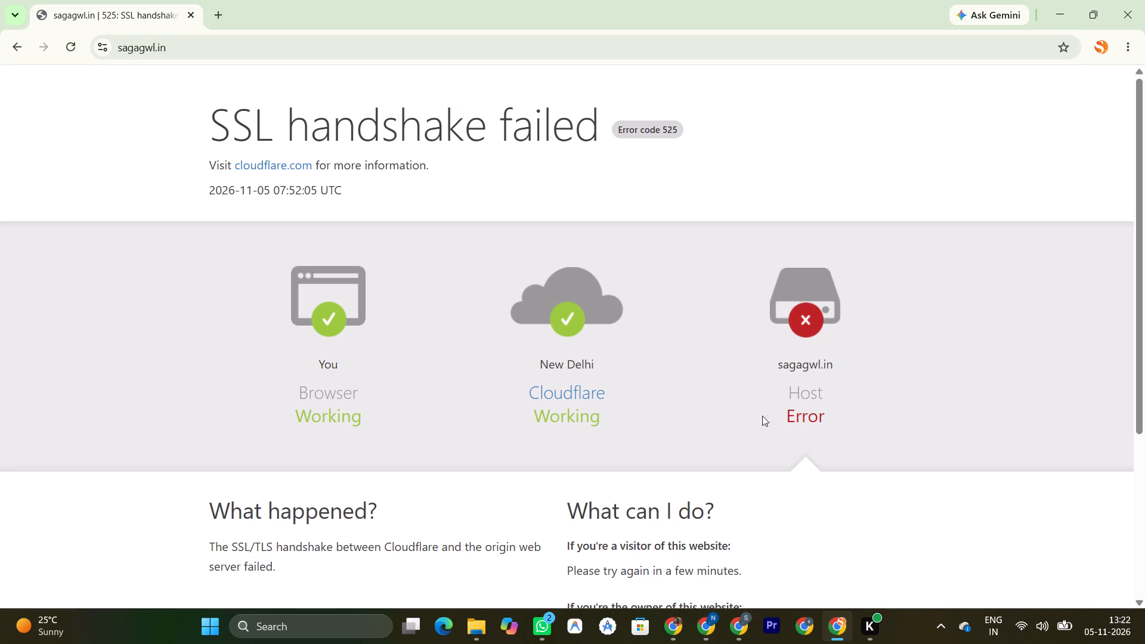
left_click(77, 49)
left_click(218, 8)
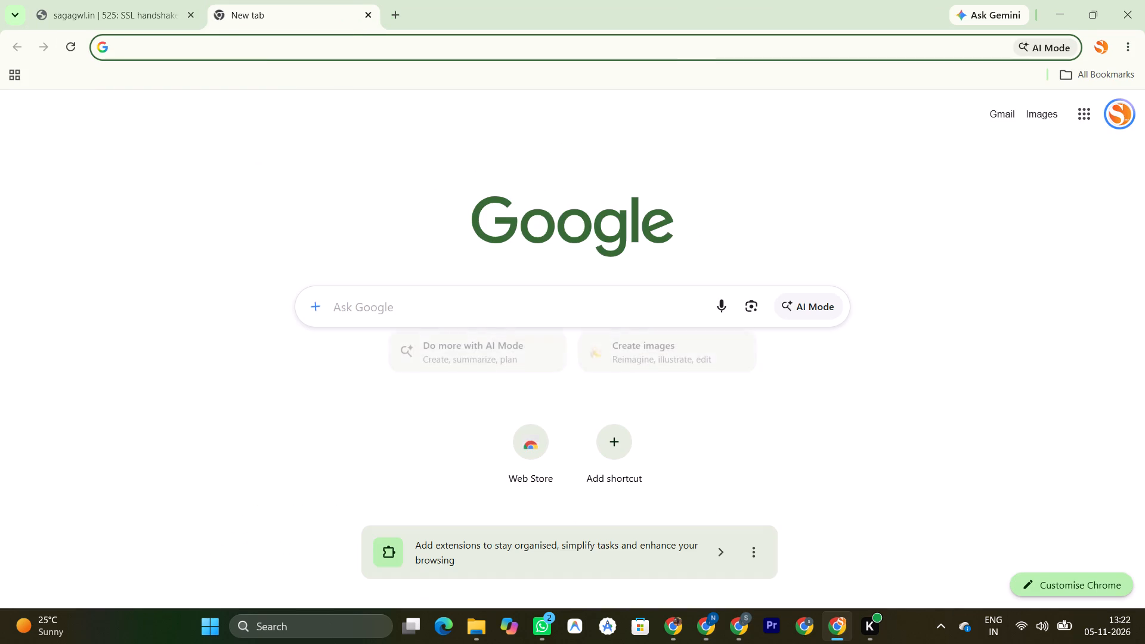
left_click(354, 51)
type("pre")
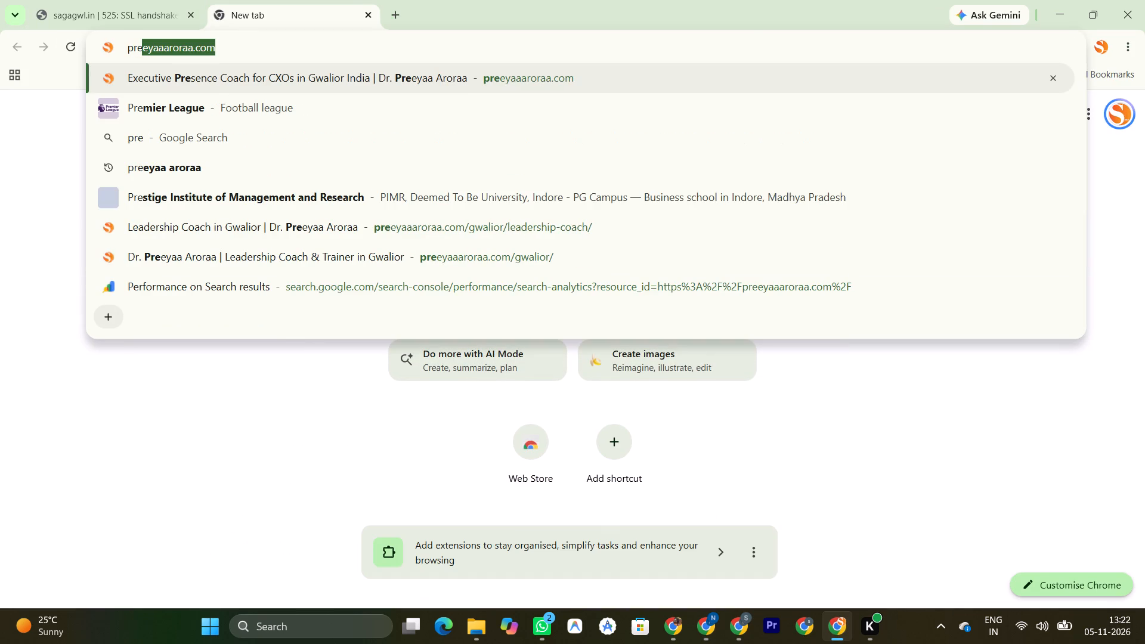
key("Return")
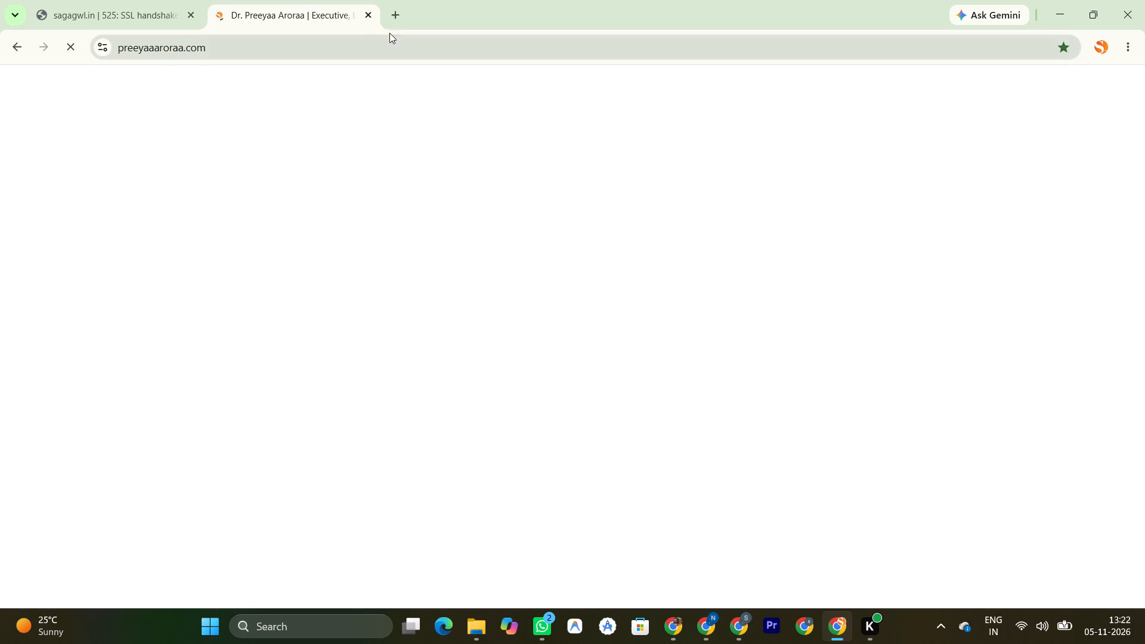
left_click(190, 14)
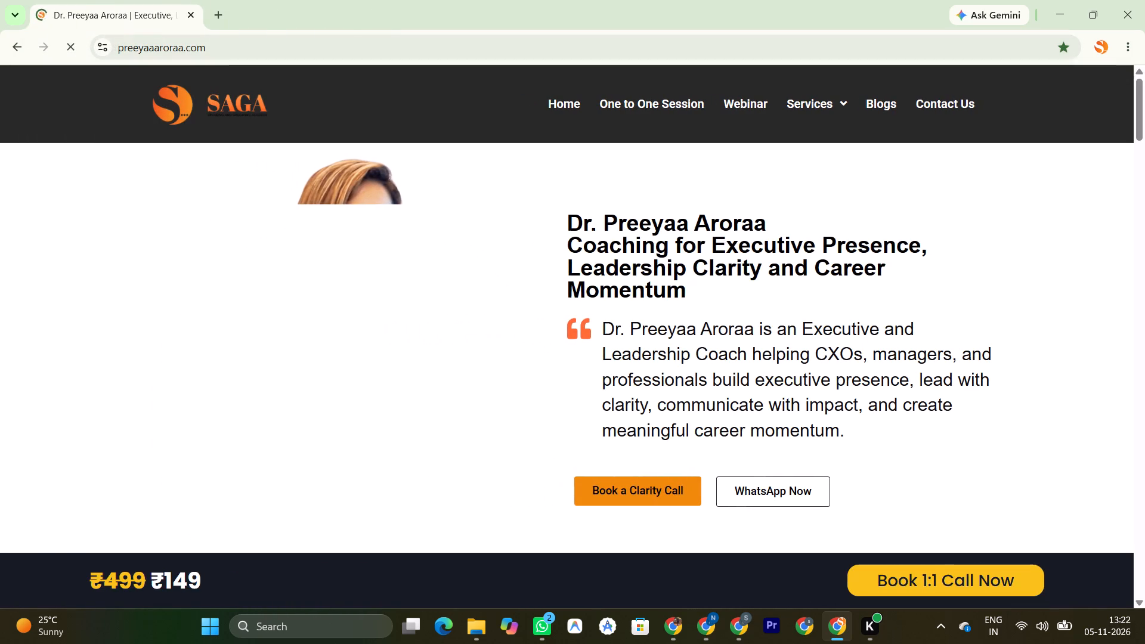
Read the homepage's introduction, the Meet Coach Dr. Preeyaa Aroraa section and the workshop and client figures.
scroll(958, 258, "down", 8)
scroll(958, 258, "up", 12)
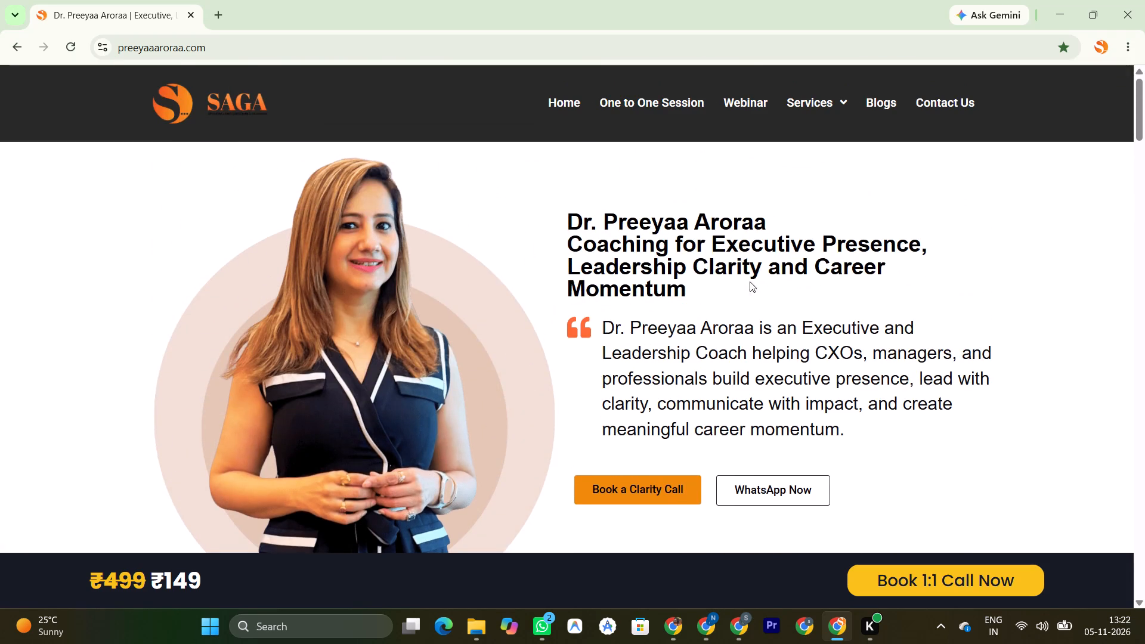
scroll(694, 281, "down", 10)
scroll(581, 286, "down", 1)
scroll(581, 286, "up", 2)
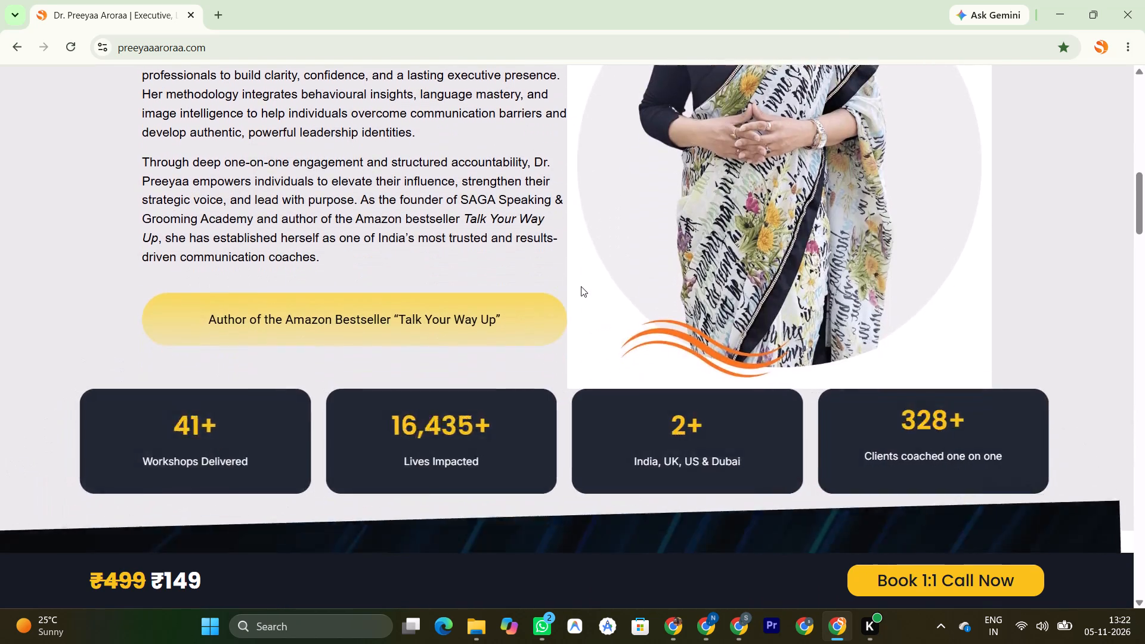
scroll(581, 286, "up", 9)
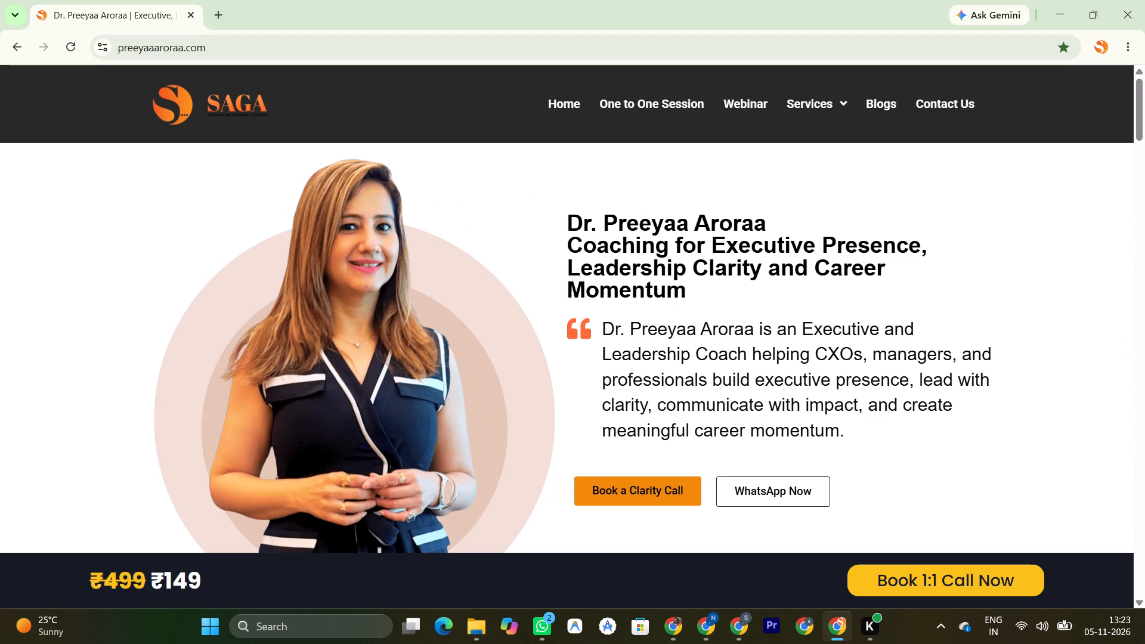
scroll(648, 285, "down", 8)
scroll(592, 286, "down", 4)
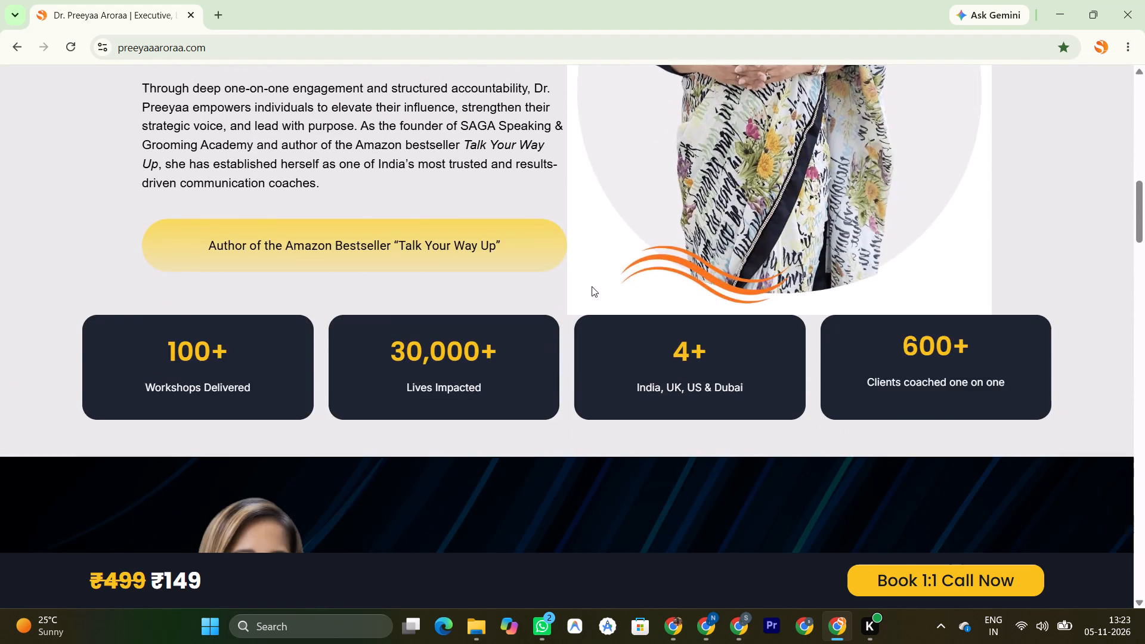
scroll(518, 286, "up", 3)
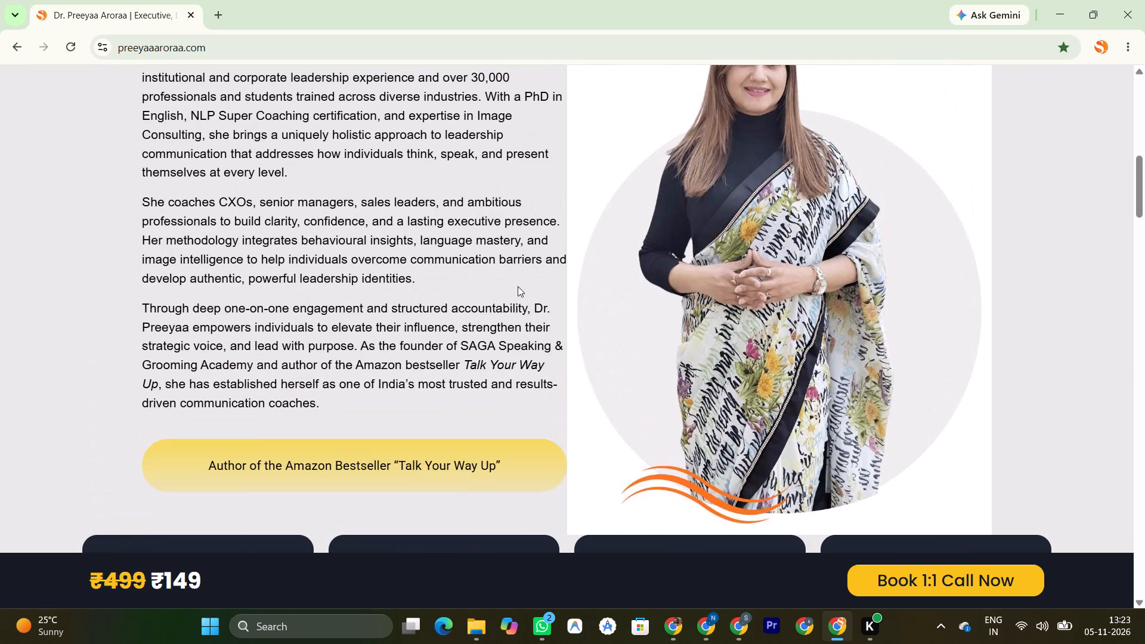
scroll(515, 285, "up", 4)
scroll(515, 285, "down", 1)
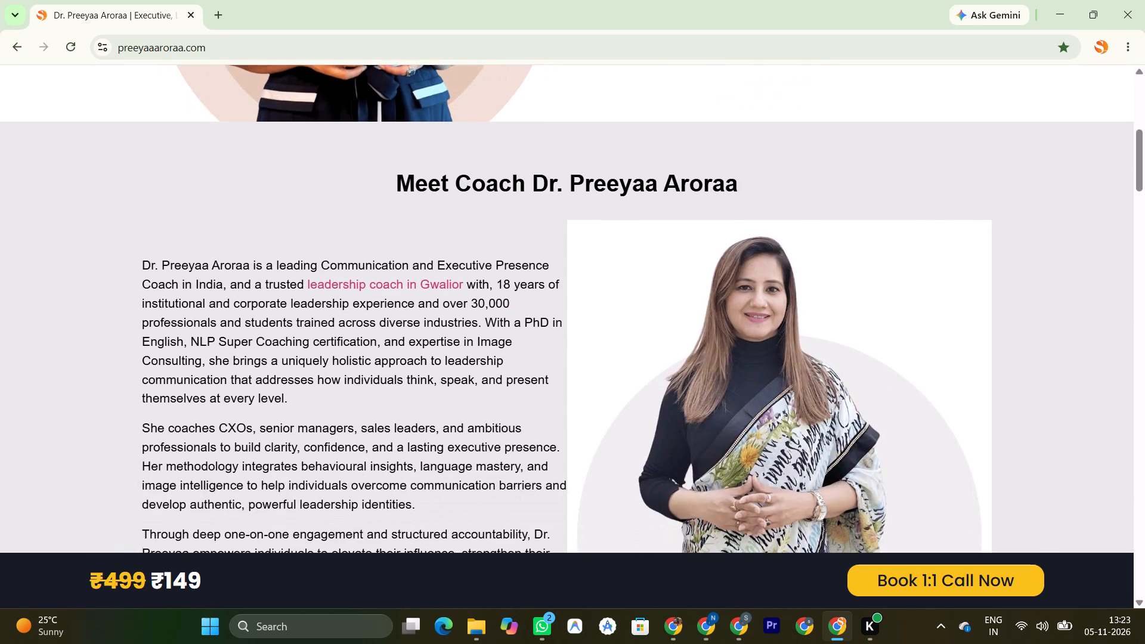
scroll(515, 285, "down", 7)
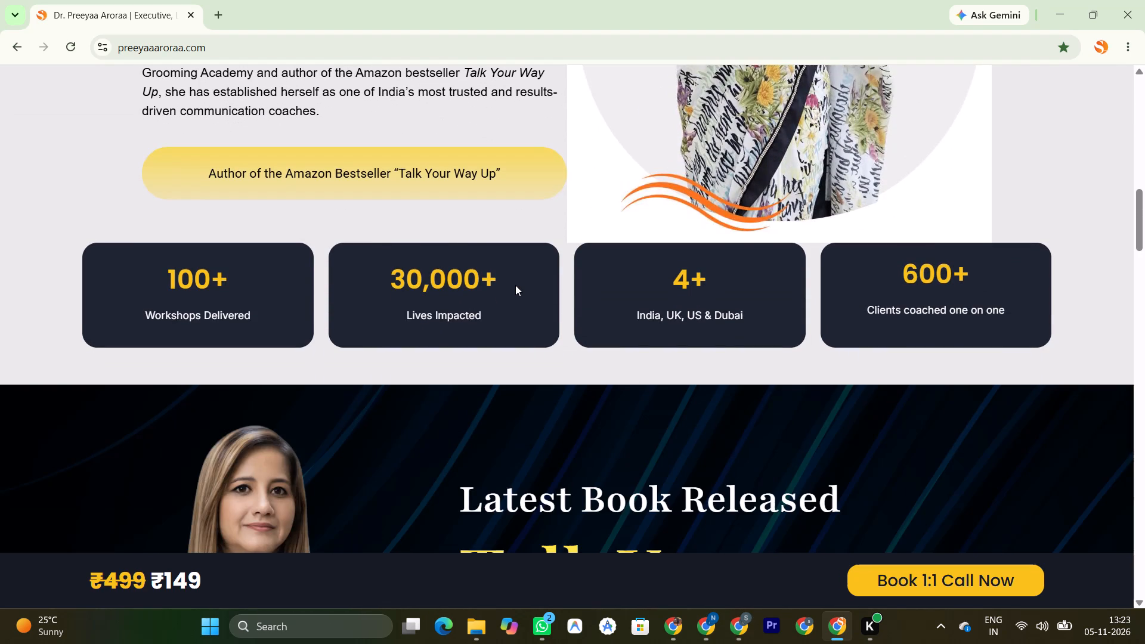
Look through the rest of the homepage, from the latest book and client profiles through the services to the Frequently Asked Questions.
scroll(515, 285, "down", 4)
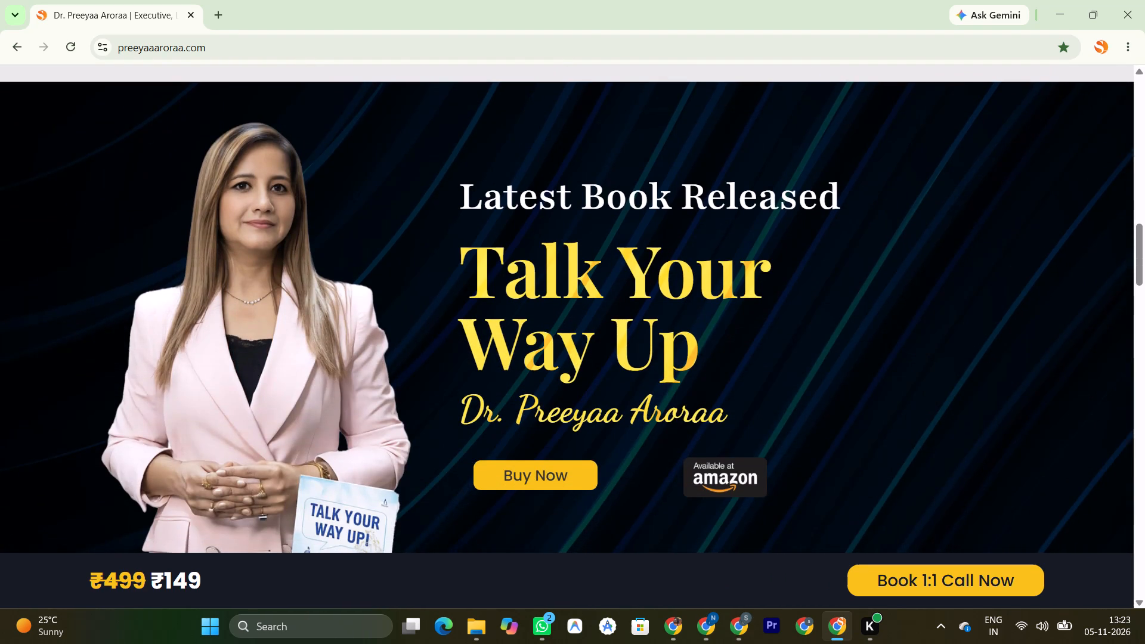
scroll(515, 285, "down", 7)
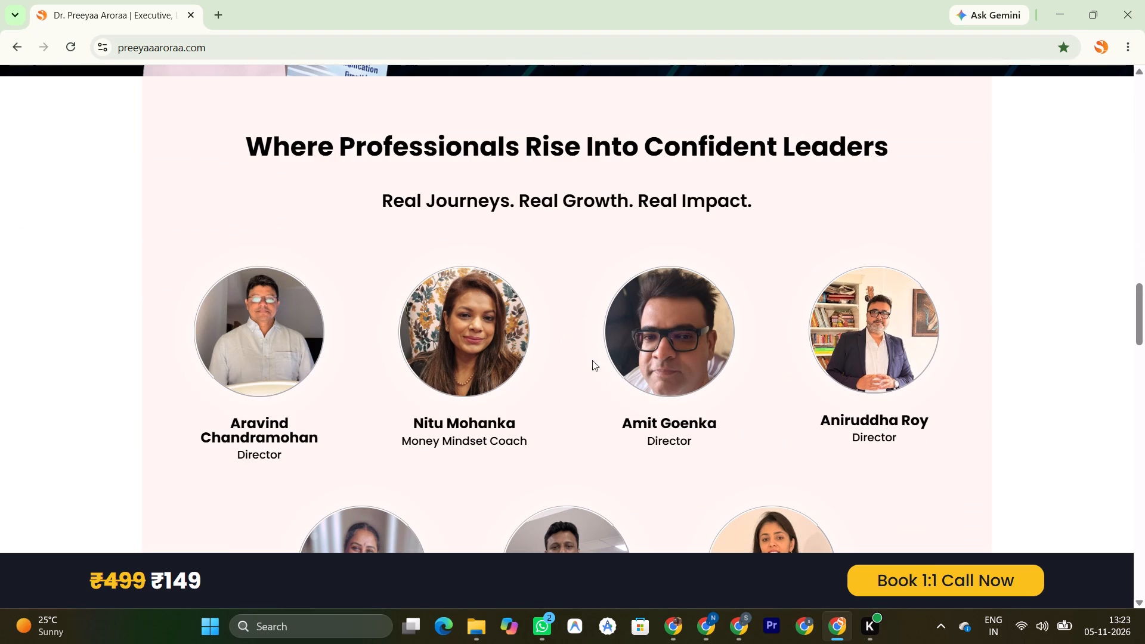
scroll(577, 320, "down", 1)
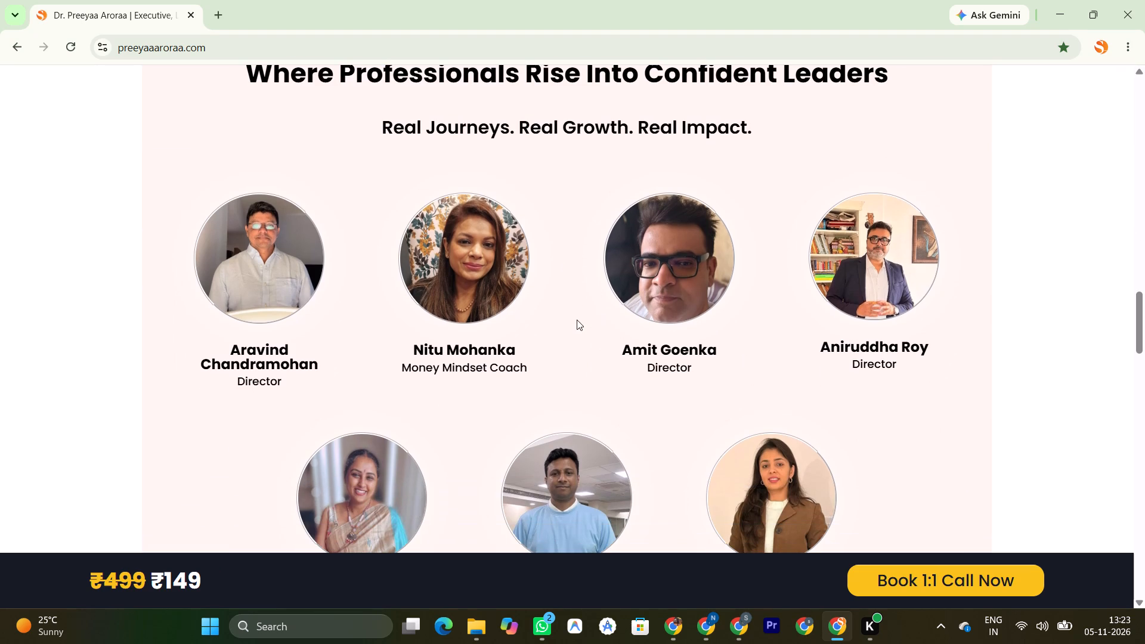
scroll(577, 320, "down", 2)
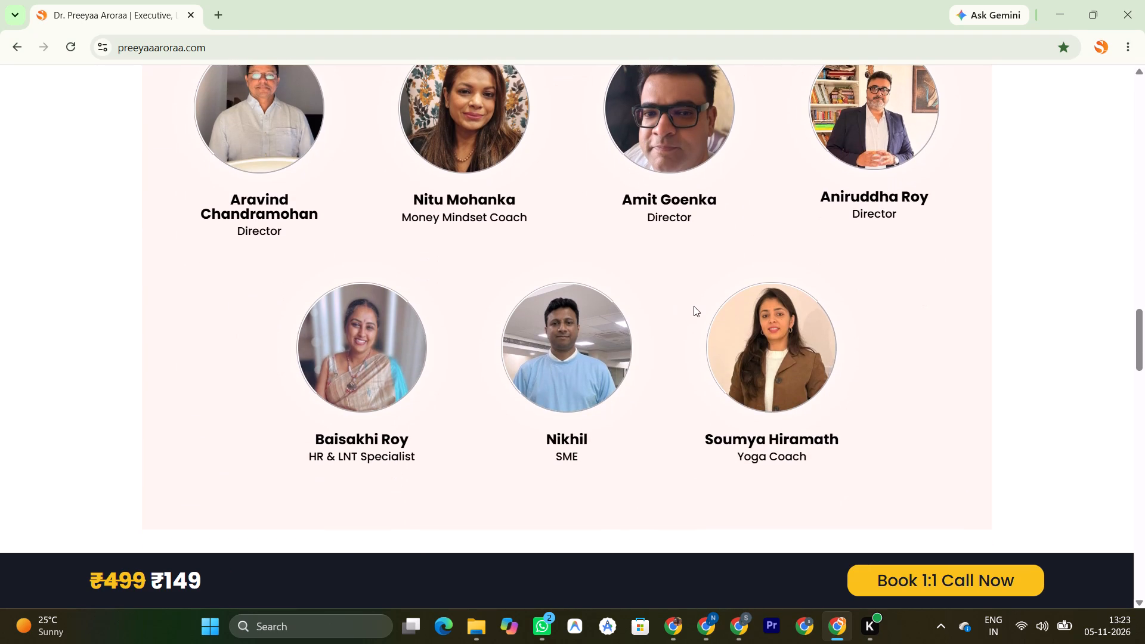
scroll(694, 306, "down", 8)
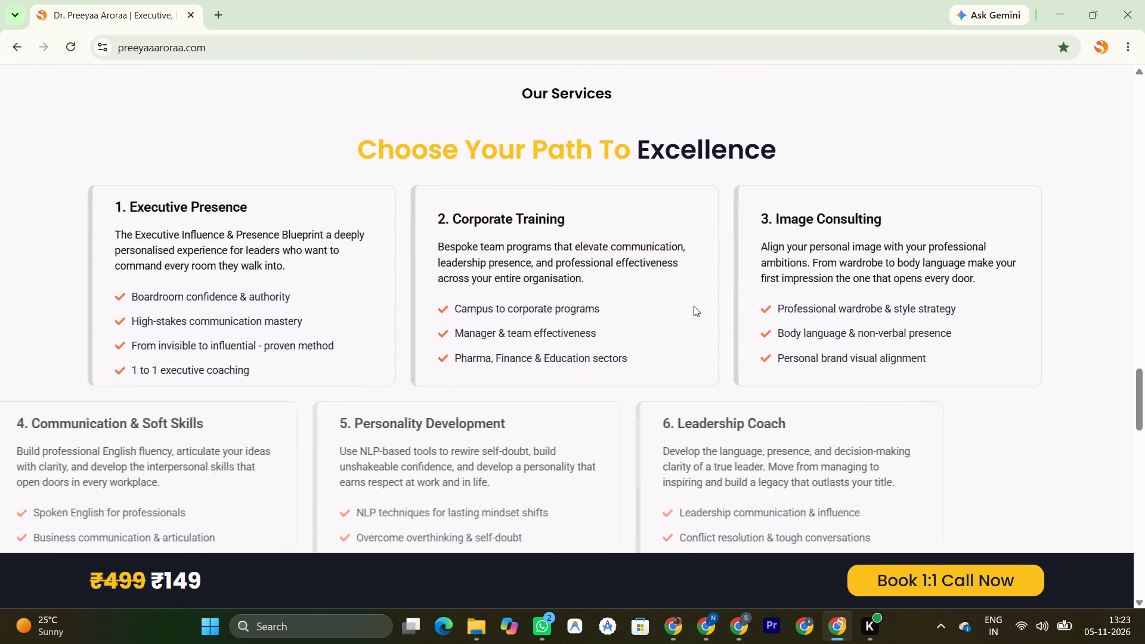
scroll(694, 306, "down", 1)
scroll(690, 385, "down", 4)
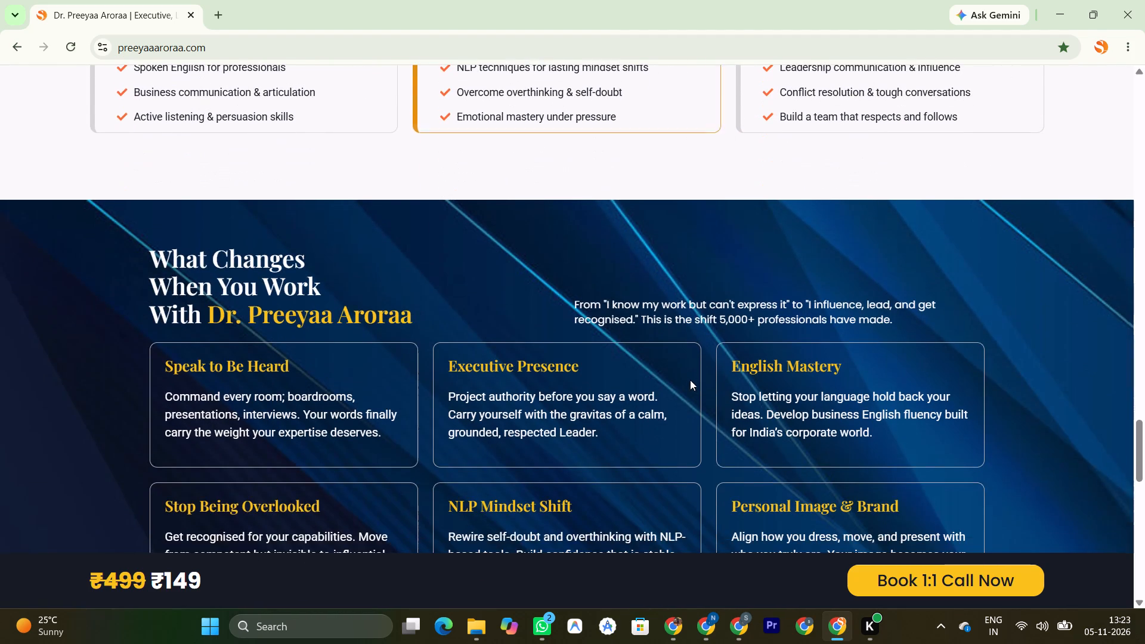
scroll(690, 380, "down", 7)
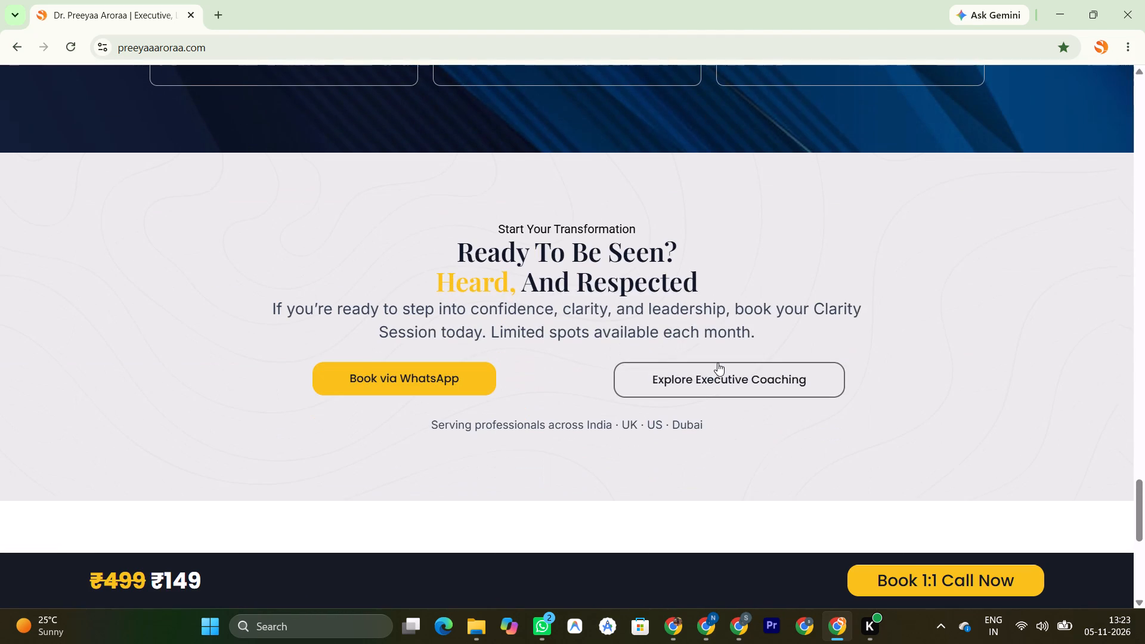
scroll(717, 363, "down", 5)
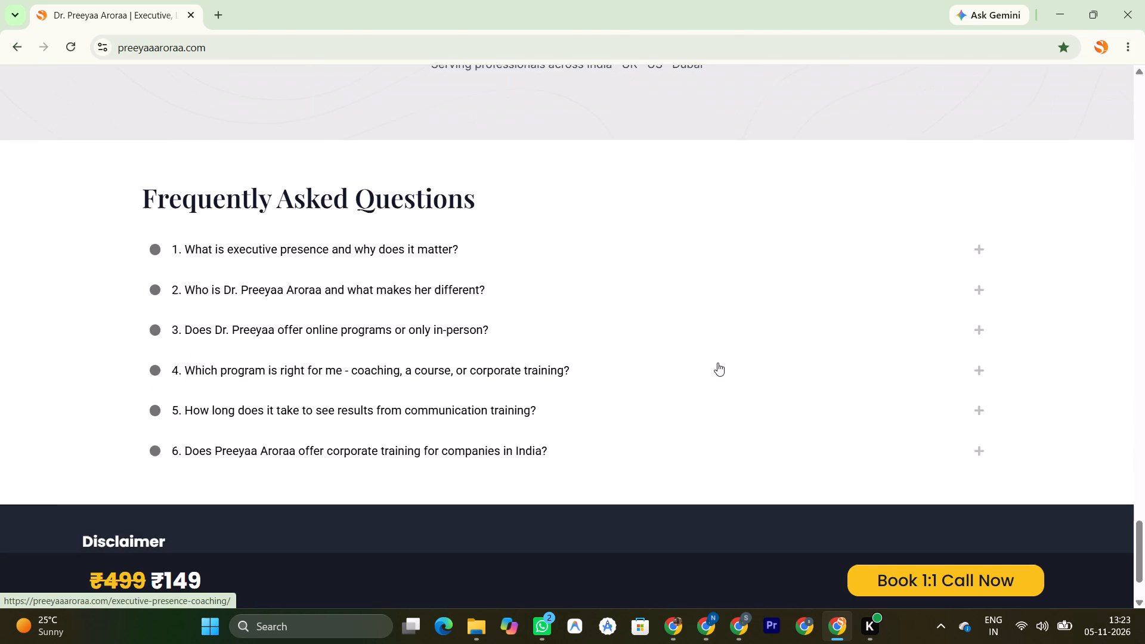
left_click(714, 620)
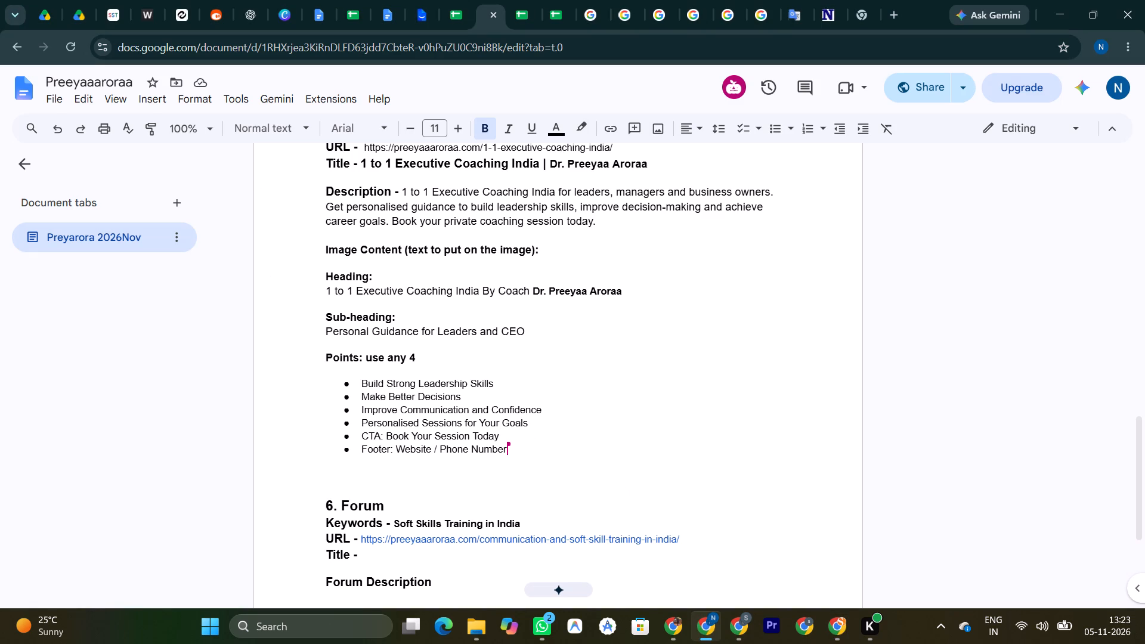
scroll(648, 388, "down", 1)
scroll(648, 388, "up", 1)
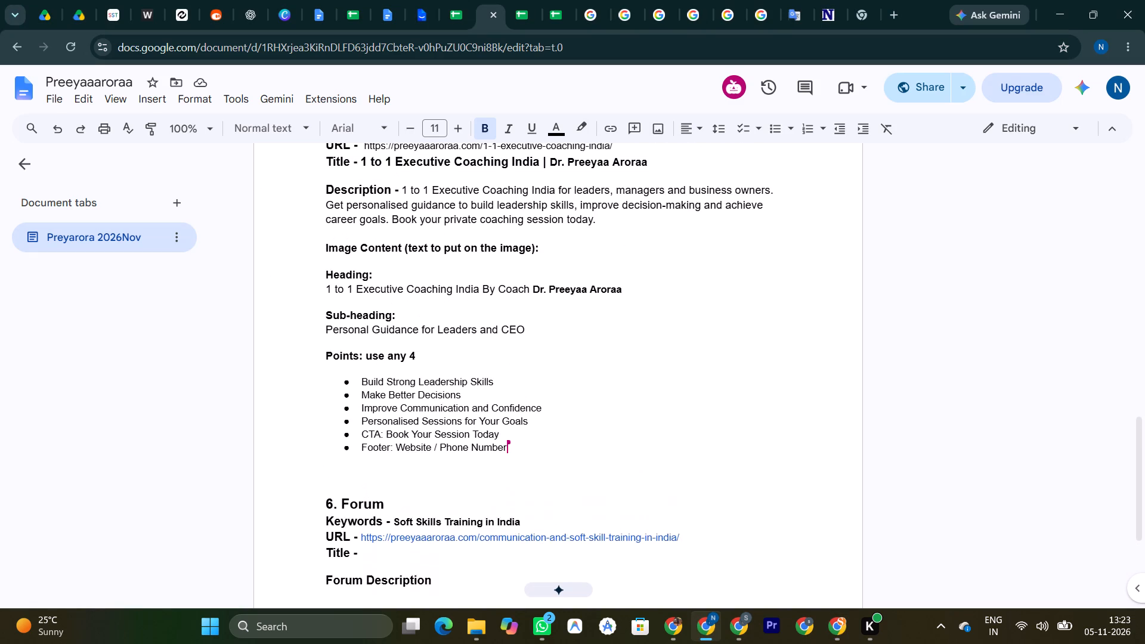
scroll(648, 388, "up", 20)
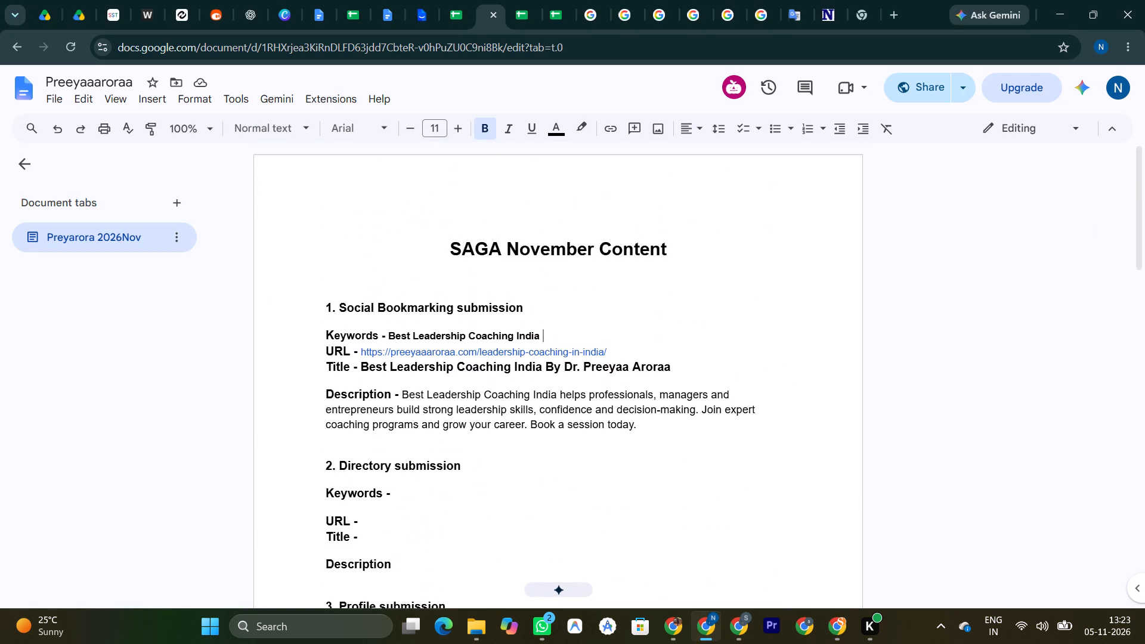
scroll(648, 388, "down", 6)
scroll(648, 388, "up", 6)
scroll(648, 388, "down", 7)
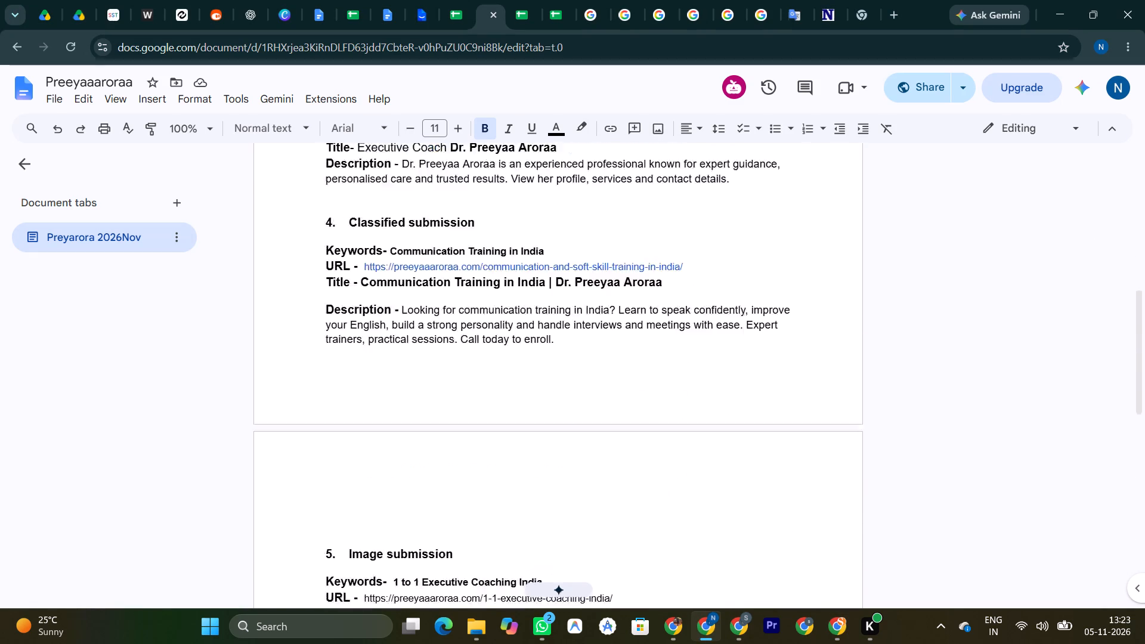
scroll(648, 388, "down", 9)
scroll(648, 387, "up", 1)
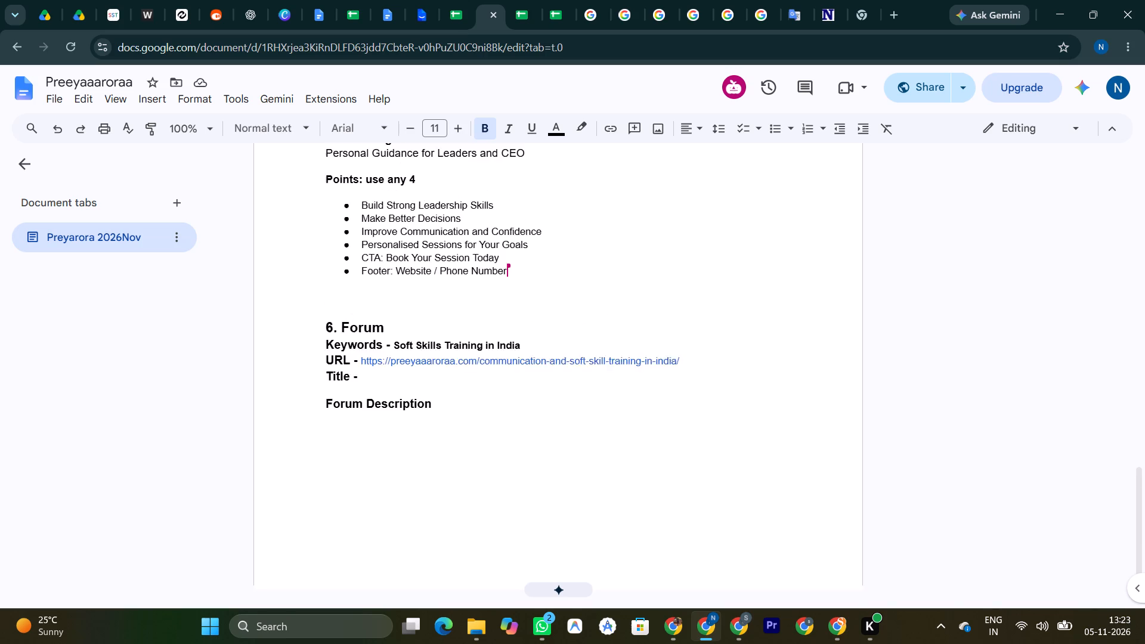
scroll(648, 387, "up", 1)
Switch back to the browser window with the preeyaaaroraa.com homepage.
left_click(832, 622)
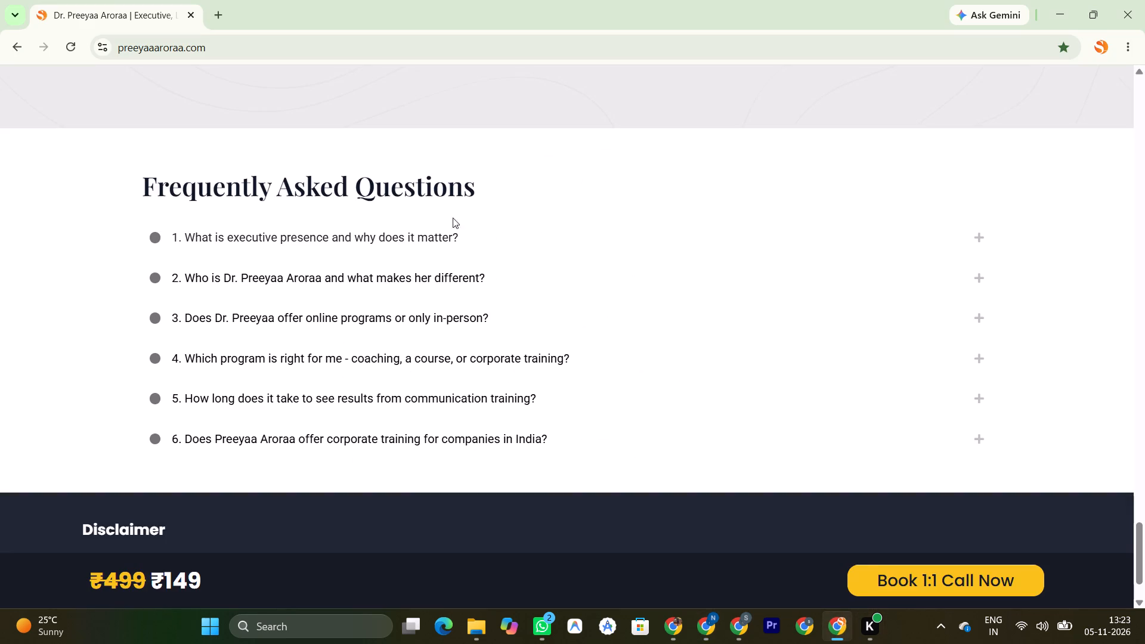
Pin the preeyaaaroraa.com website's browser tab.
right_click(135, 2)
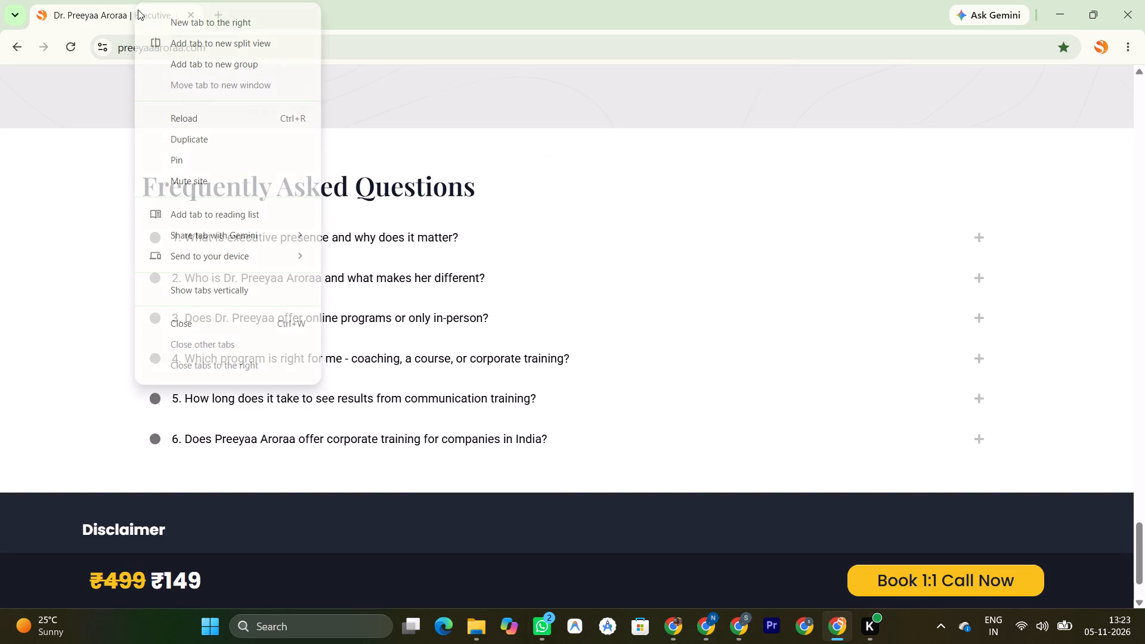
left_click(199, 156)
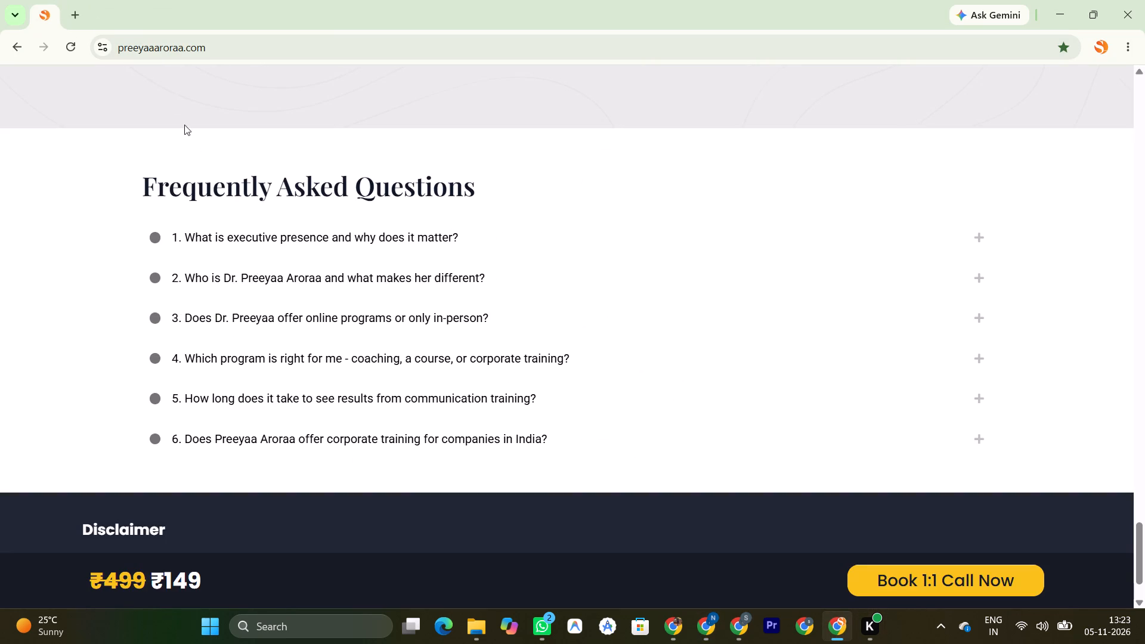
Open the Google business profile app in a new browser tab.
left_click(76, 0)
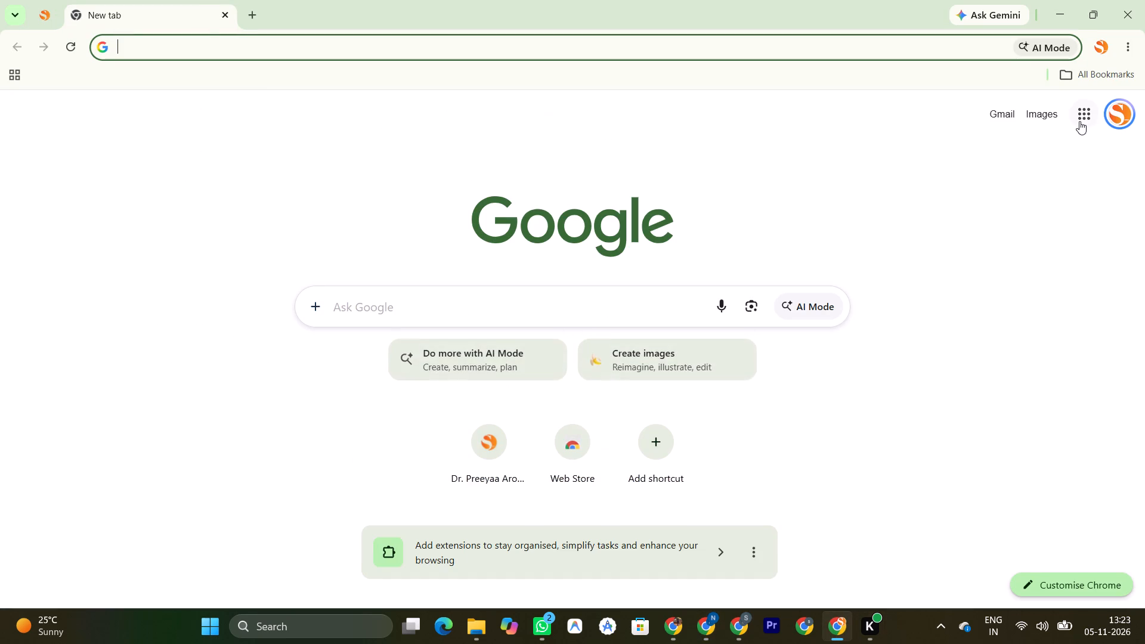
left_click(1079, 120)
left_click(1098, 202)
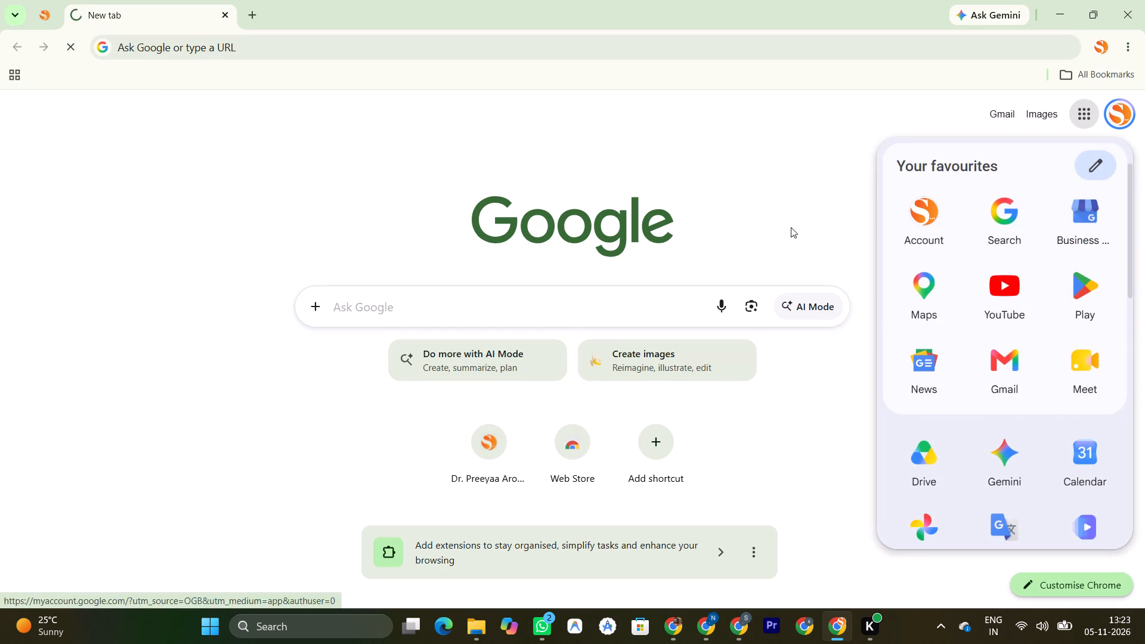
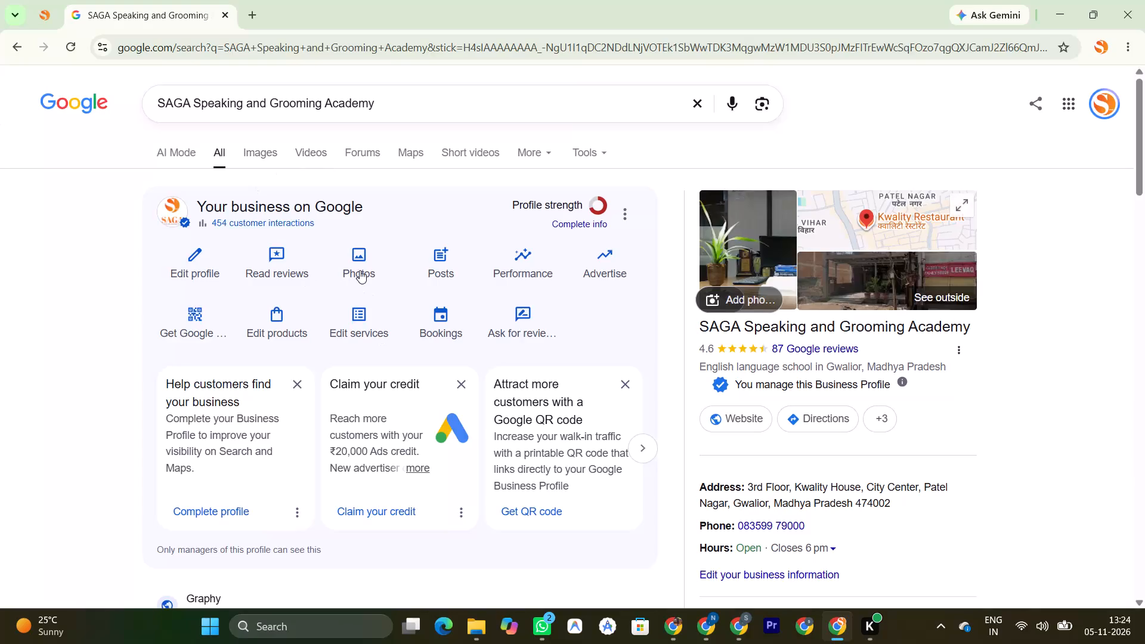
Review the photos and videos uploaded to the SAGA Speaking and Grooming Academy business profile, and close the gallery.
left_click(359, 269)
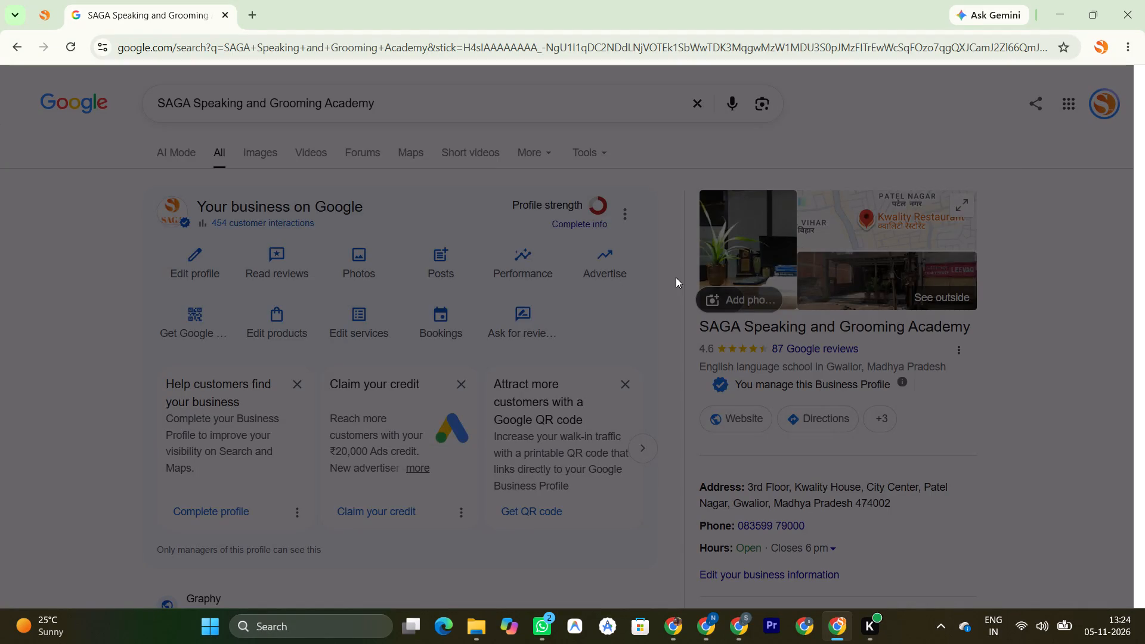
scroll(707, 324, "down", 1)
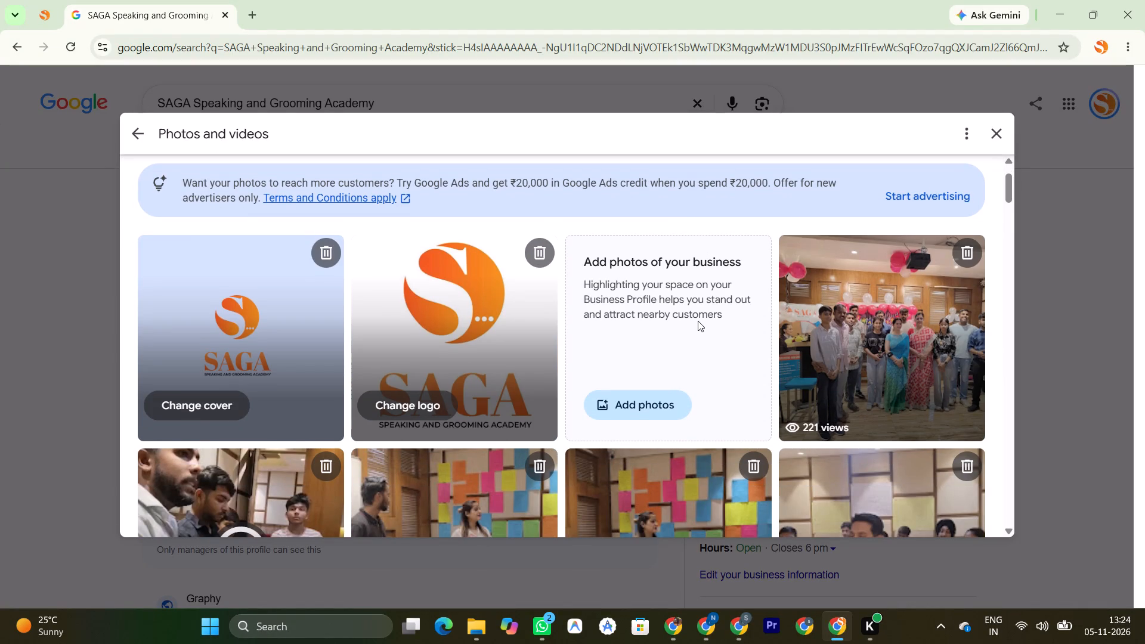
scroll(698, 321, "down", 2)
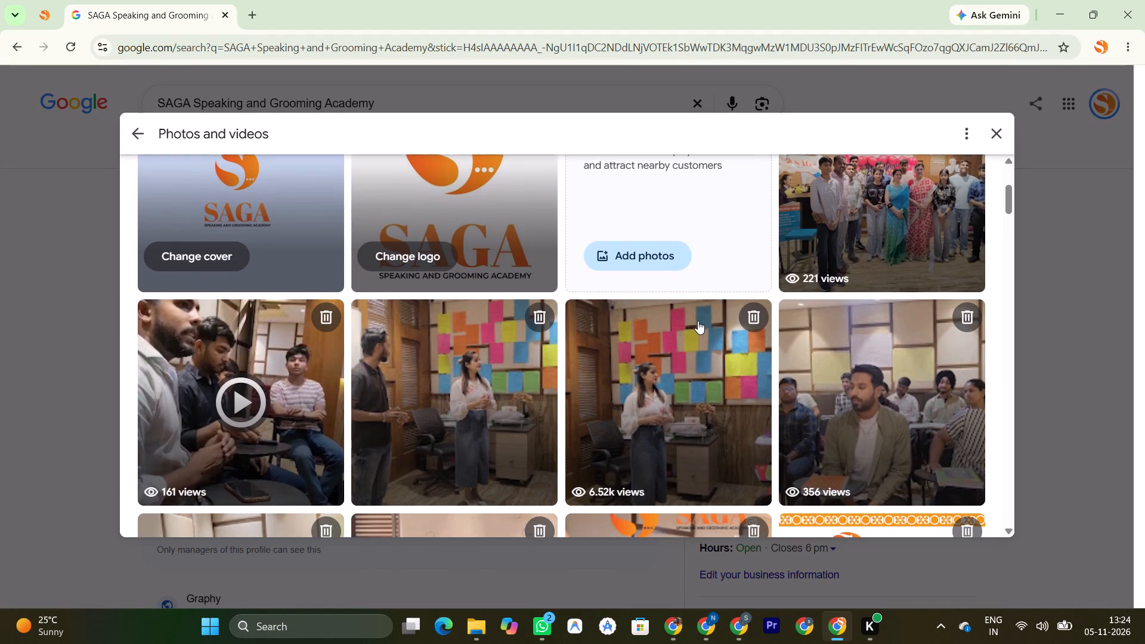
scroll(698, 321, "down", 2)
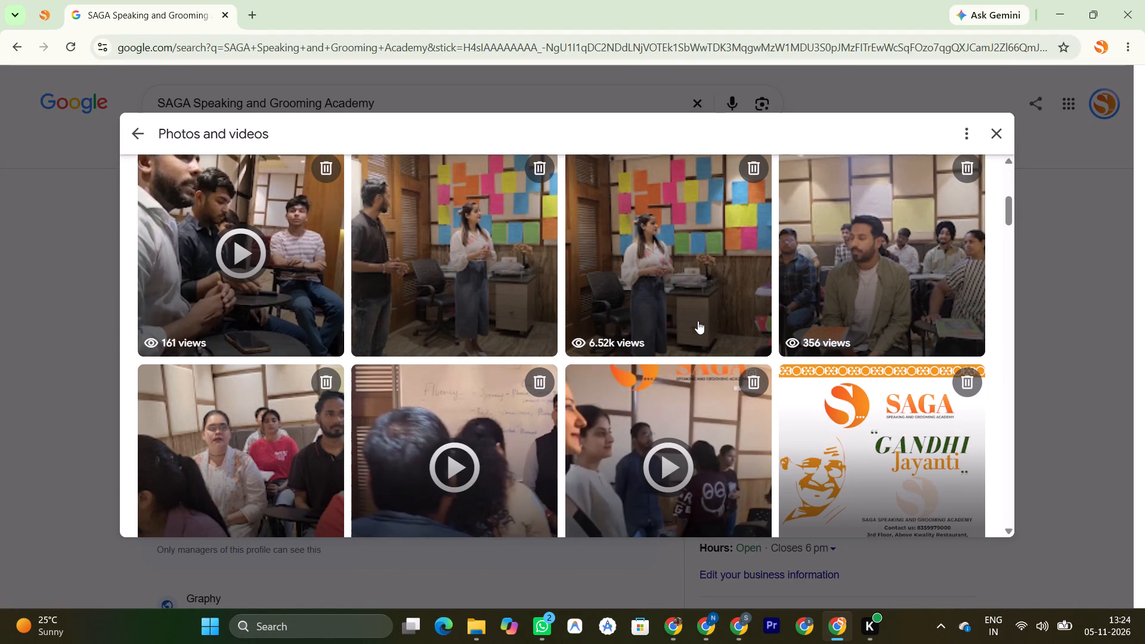
scroll(698, 321, "down", 3)
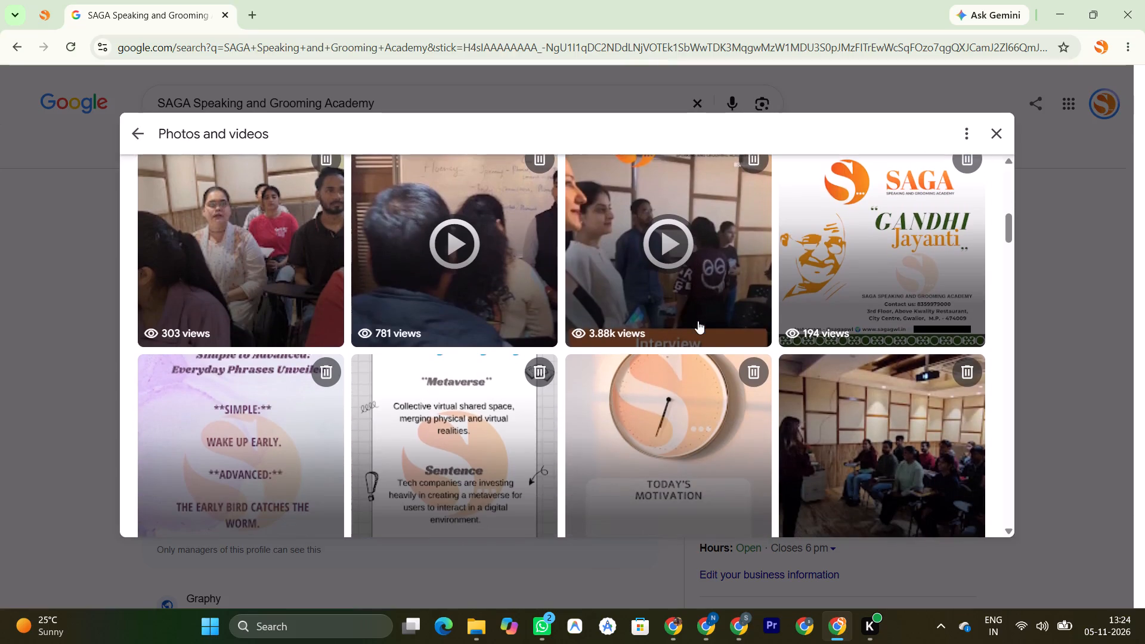
scroll(698, 321, "down", 11)
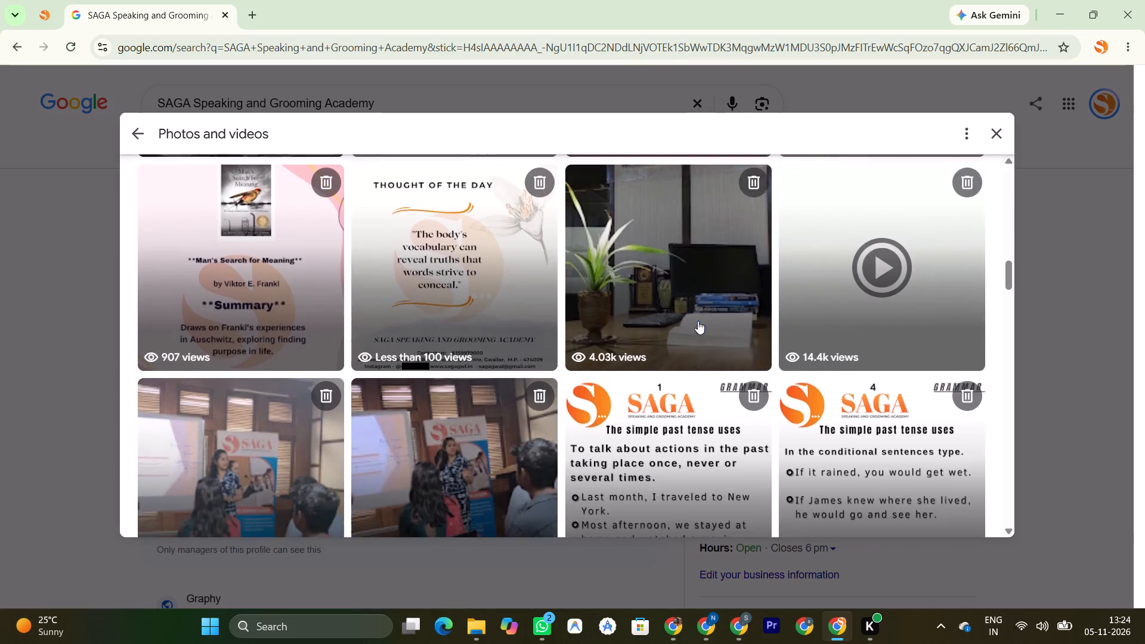
scroll(698, 321, "down", 1)
left_click(1002, 134)
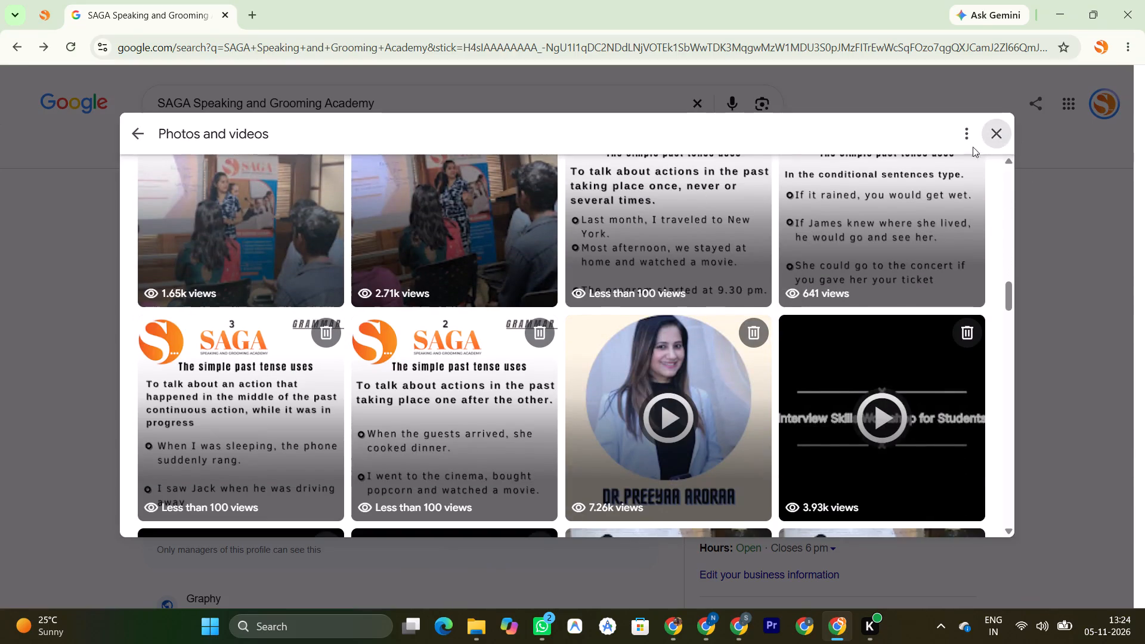
Examine the academy's recent update posts in the "What's new" section of its Google listing.
scroll(638, 332, "down", 6)
scroll(659, 303, "up", 7)
scroll(658, 306, "down", 2)
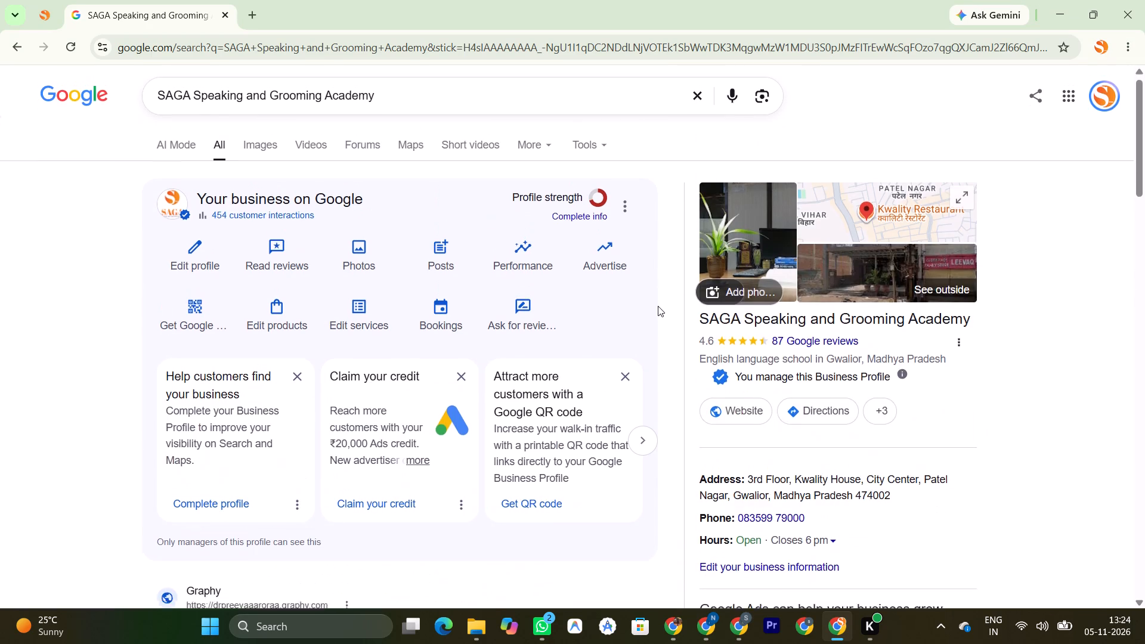
scroll(658, 306, "down", 13)
scroll(658, 306, "up", 2)
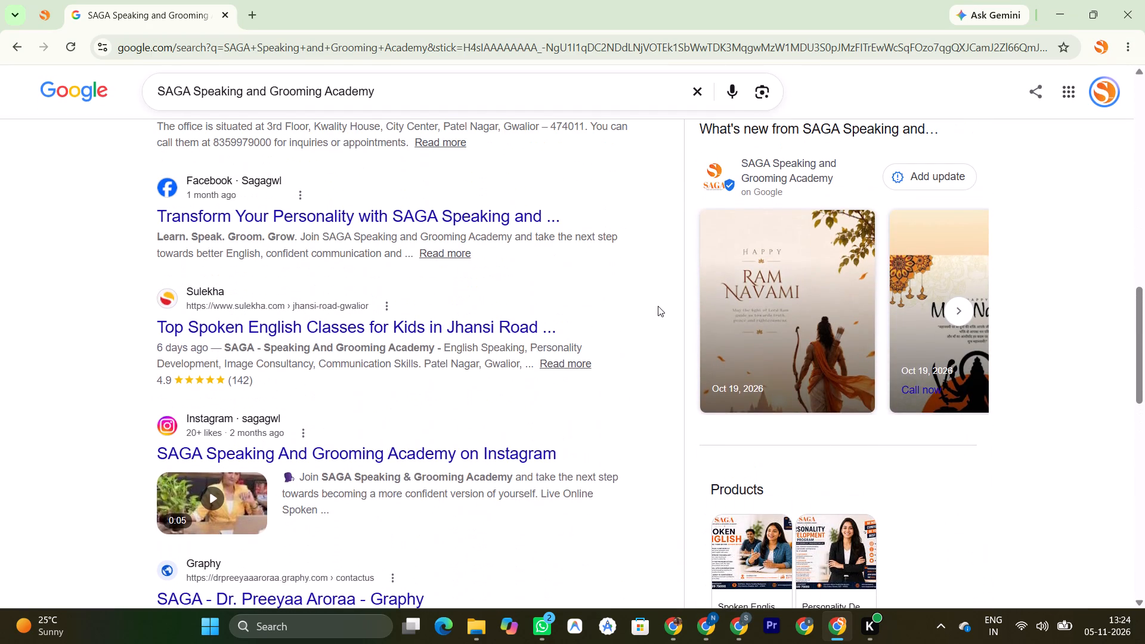
left_click(955, 311)
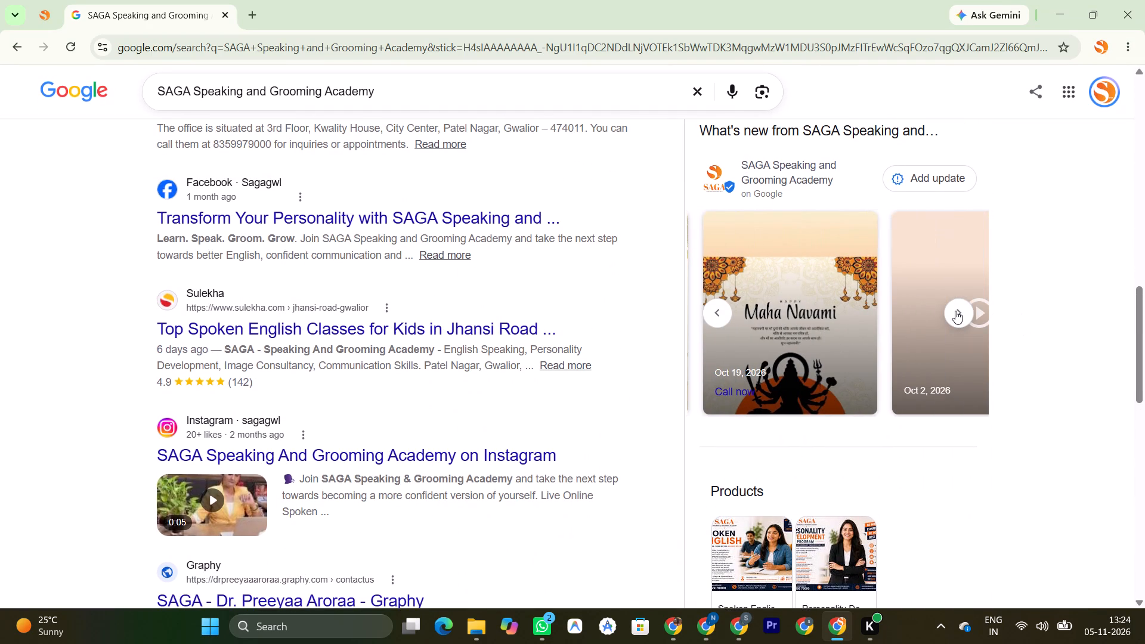
left_click(955, 311)
triple_click(712, 321)
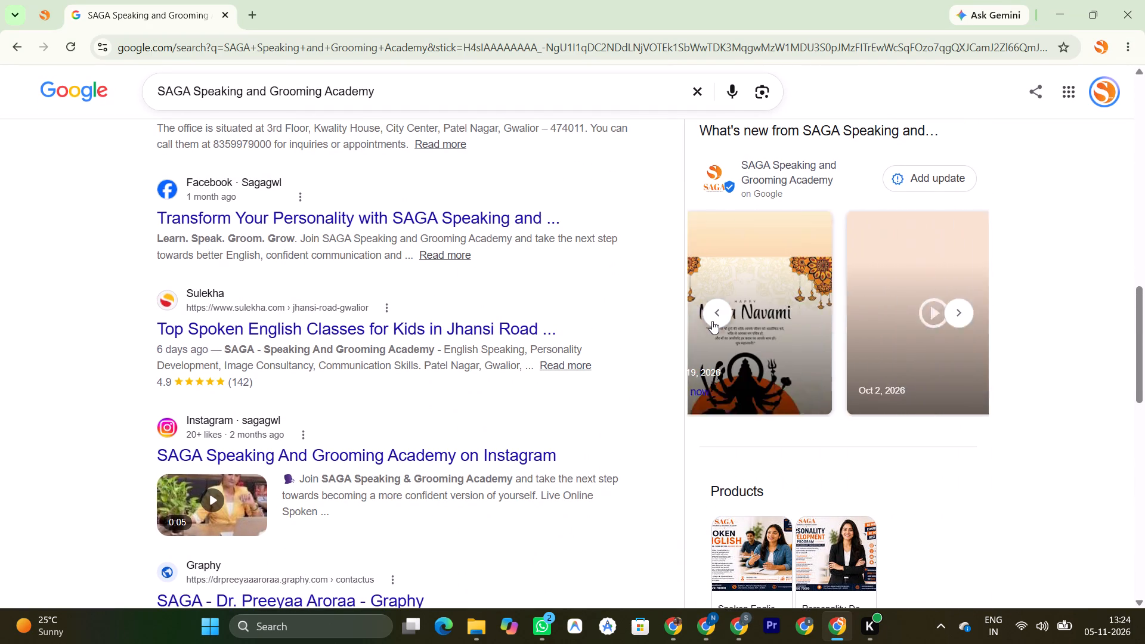
View the academy's full list of updates and its Ram Navami post, closing the updates window after each.
left_click(919, 311)
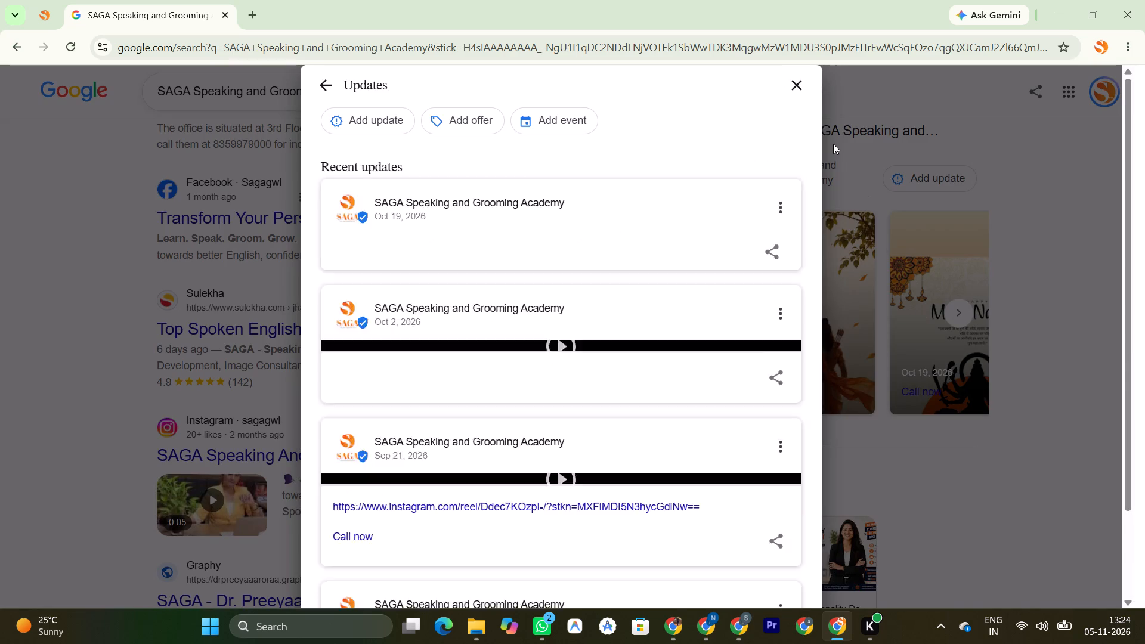
left_click(804, 91)
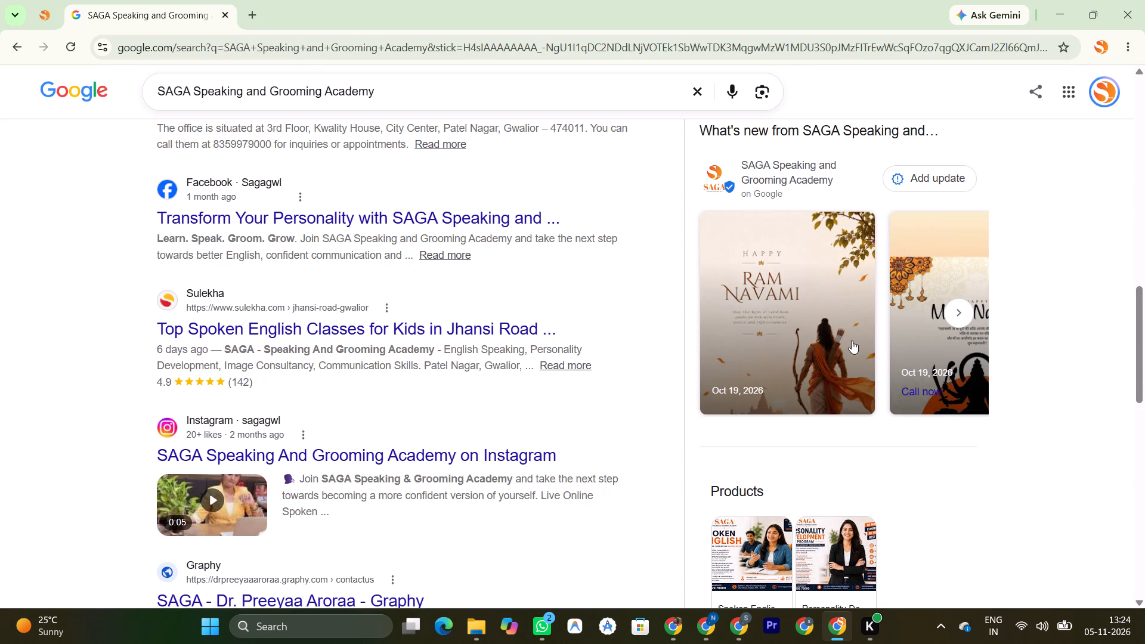
left_click(852, 340)
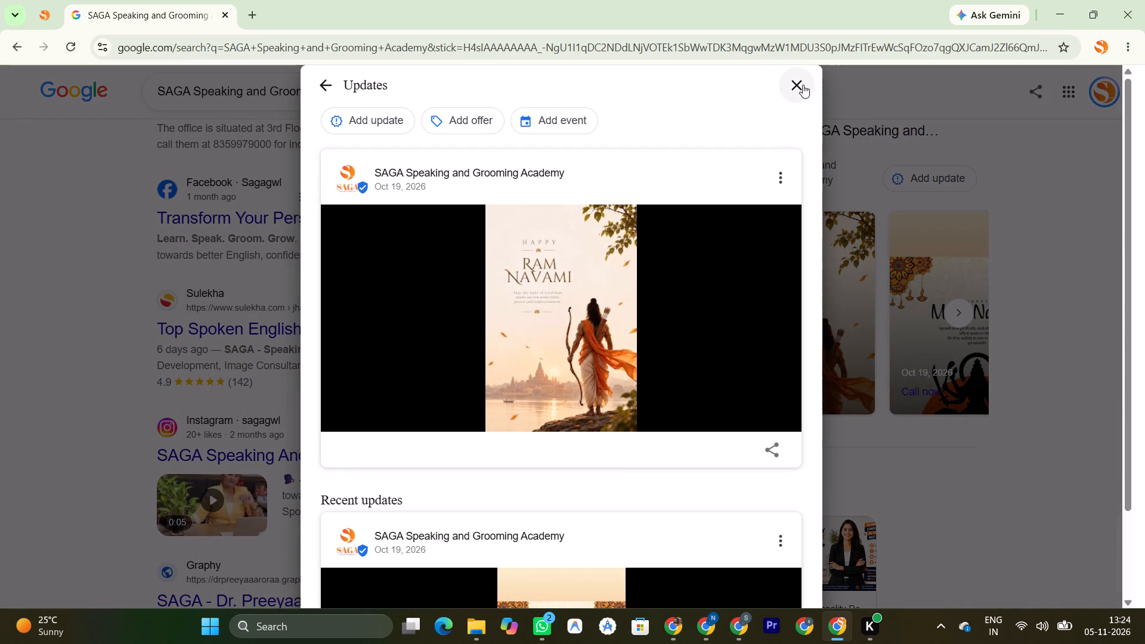
left_click(803, 85)
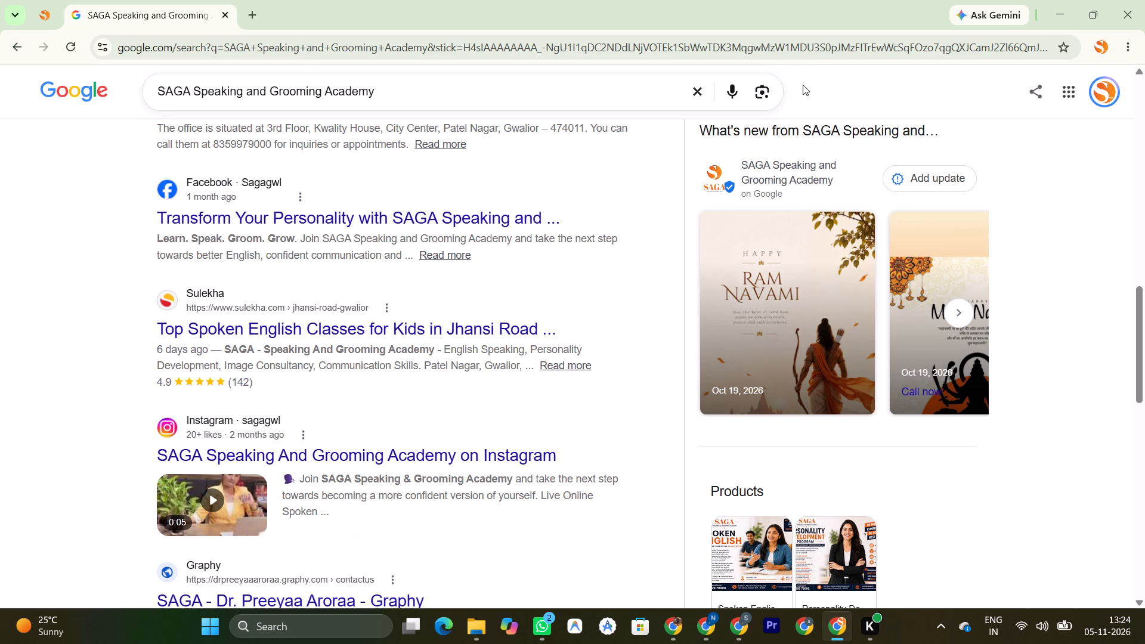
scroll(658, 311, "up", 6)
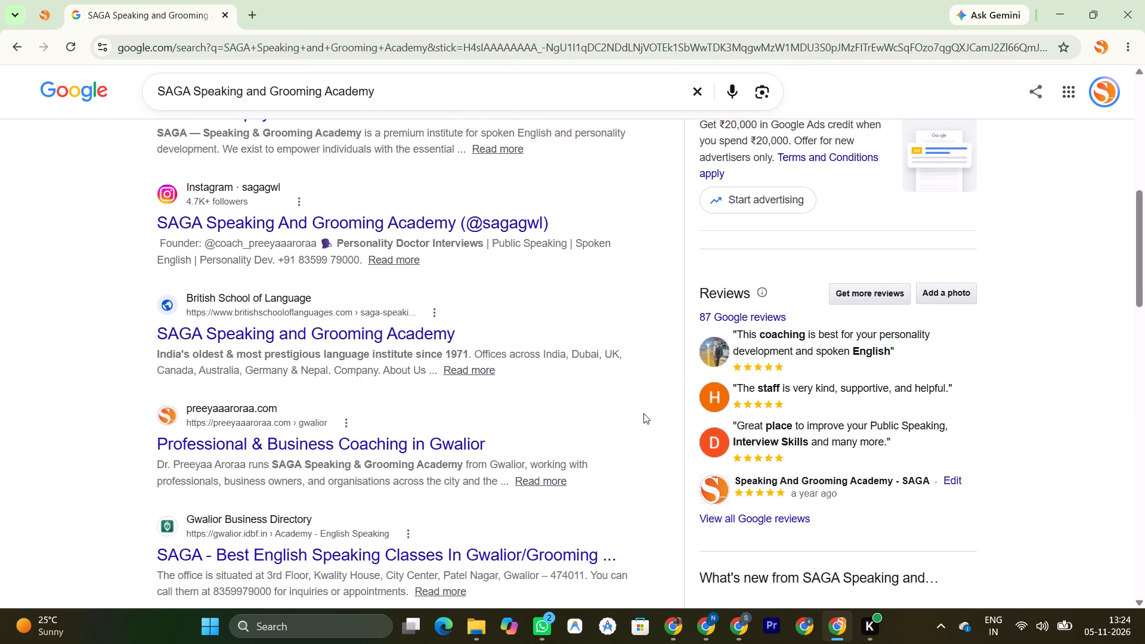
scroll(592, 303, "up", 17)
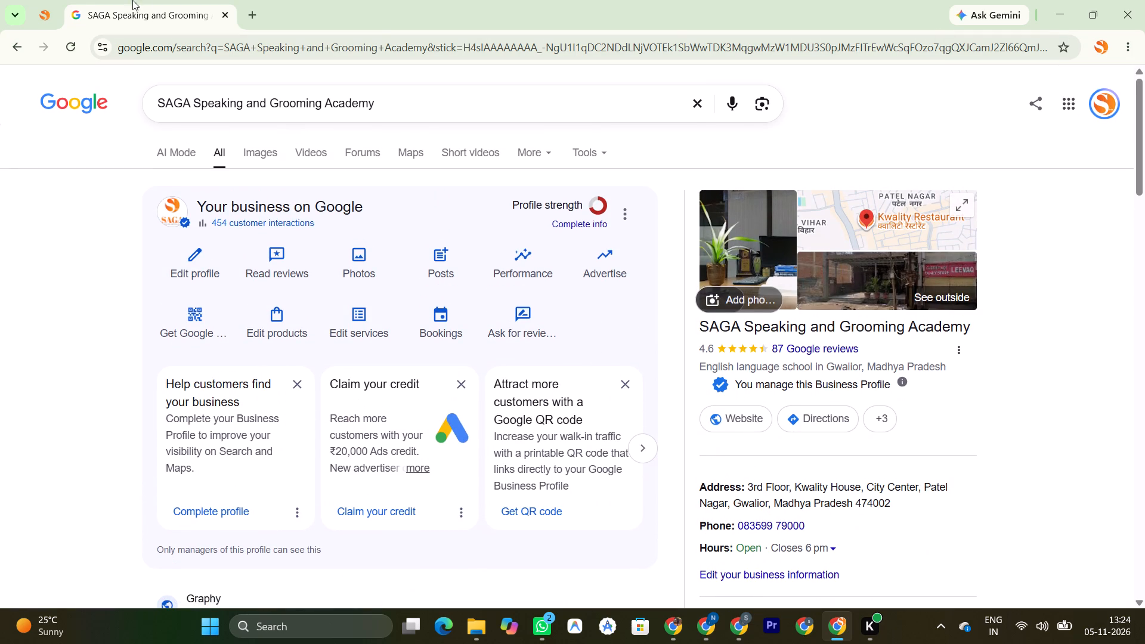
Switch to the preeyaaaroraa.com website and review its home page from the Frequently Asked Questions back up to the header.
left_click(66, 0)
left_click(58, 0)
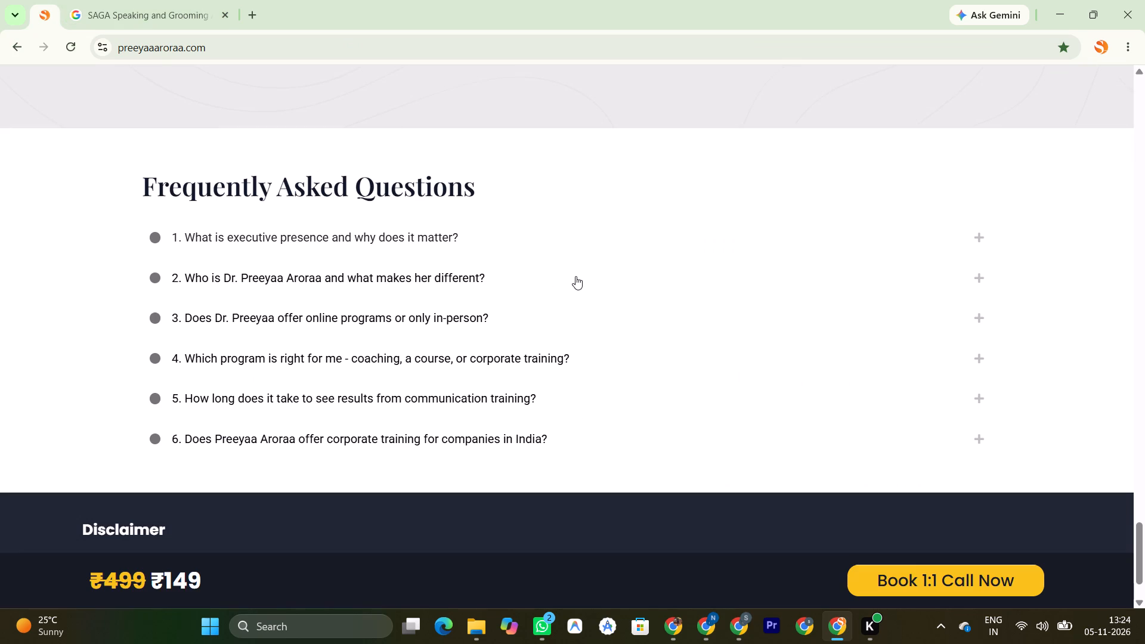
scroll(575, 276, "up", 5)
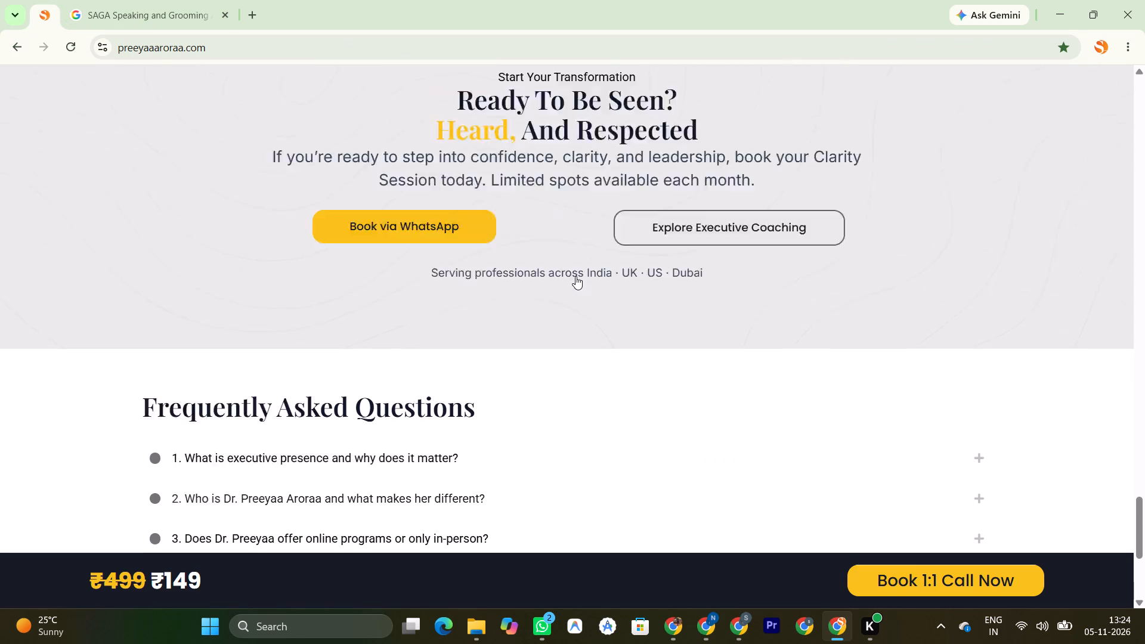
scroll(575, 276, "up", 18)
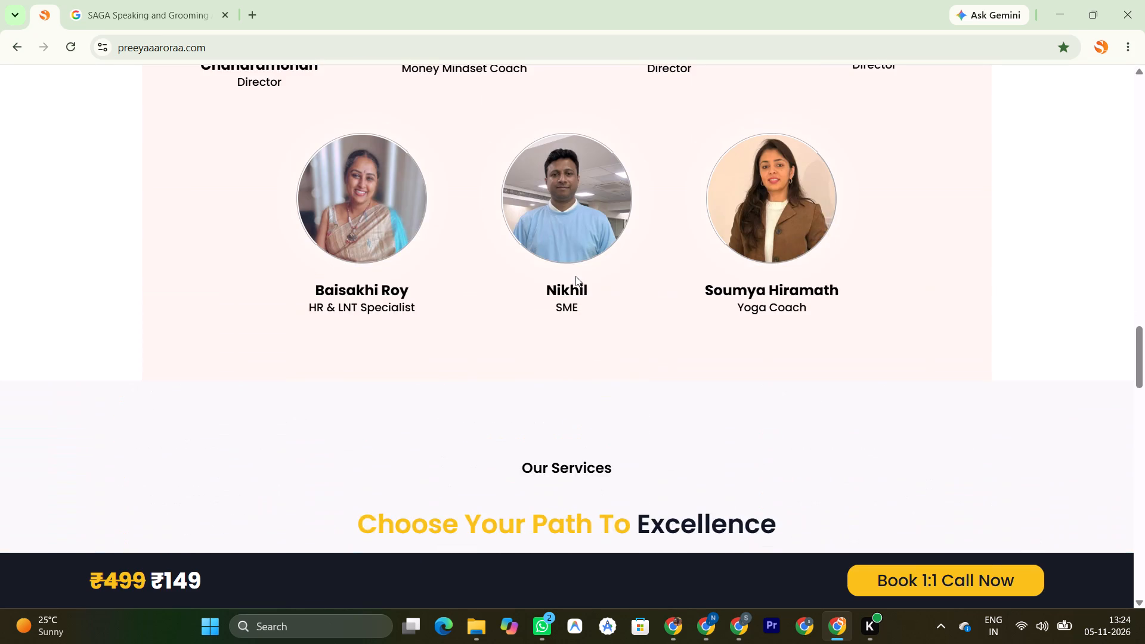
scroll(575, 276, "up", 8)
scroll(575, 276, "down", 8)
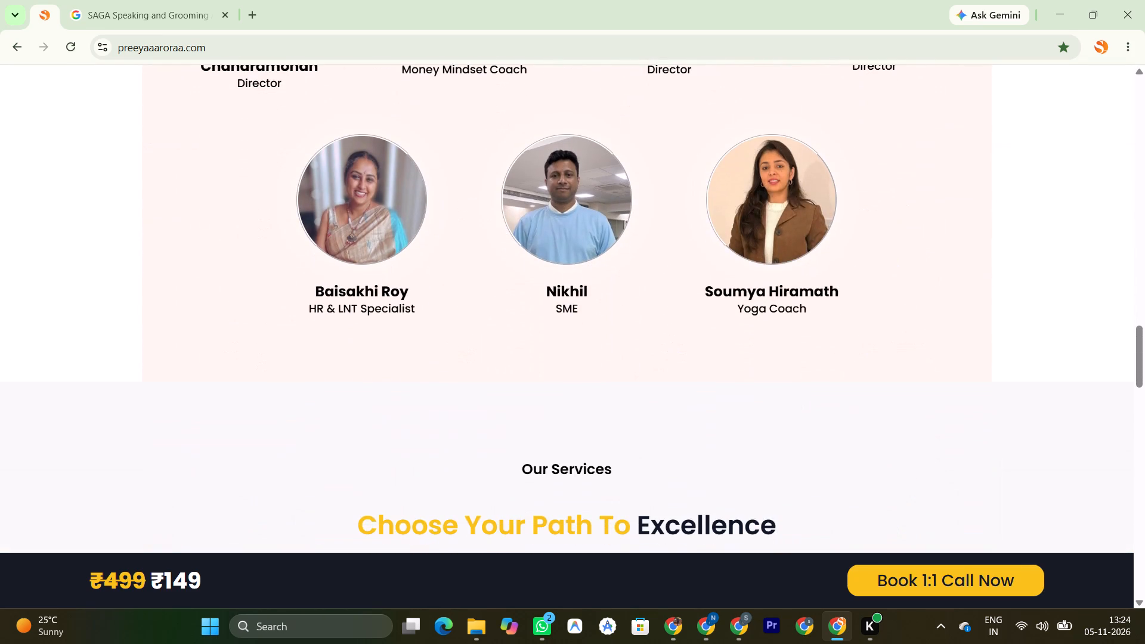
scroll(575, 276, "up", 9)
scroll(575, 276, "down", 6)
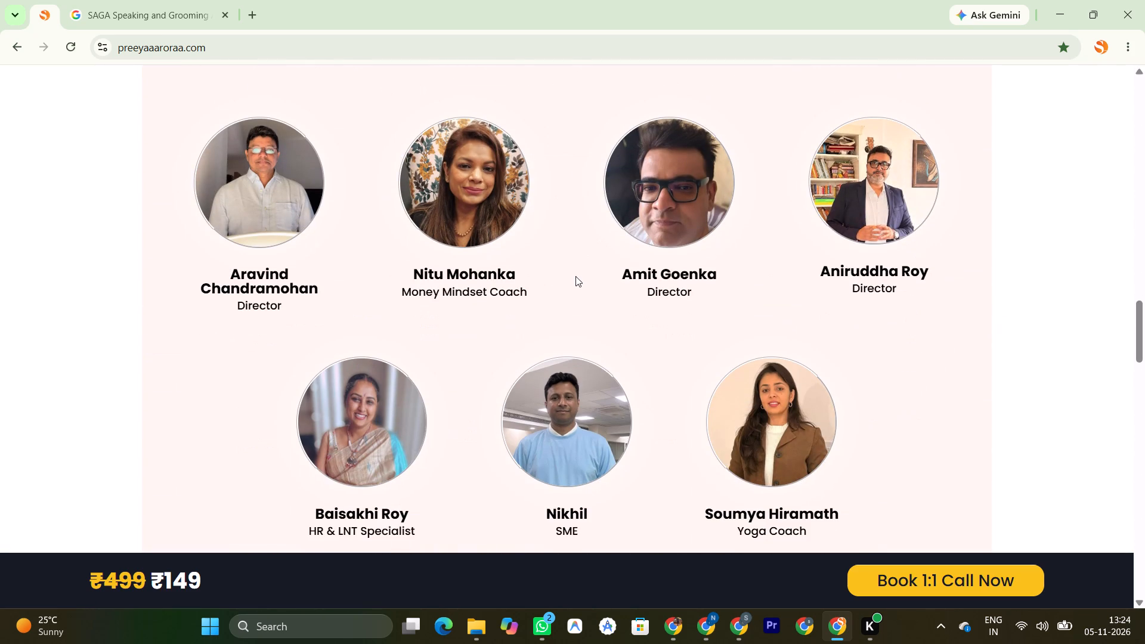
scroll(575, 276, "up", 2)
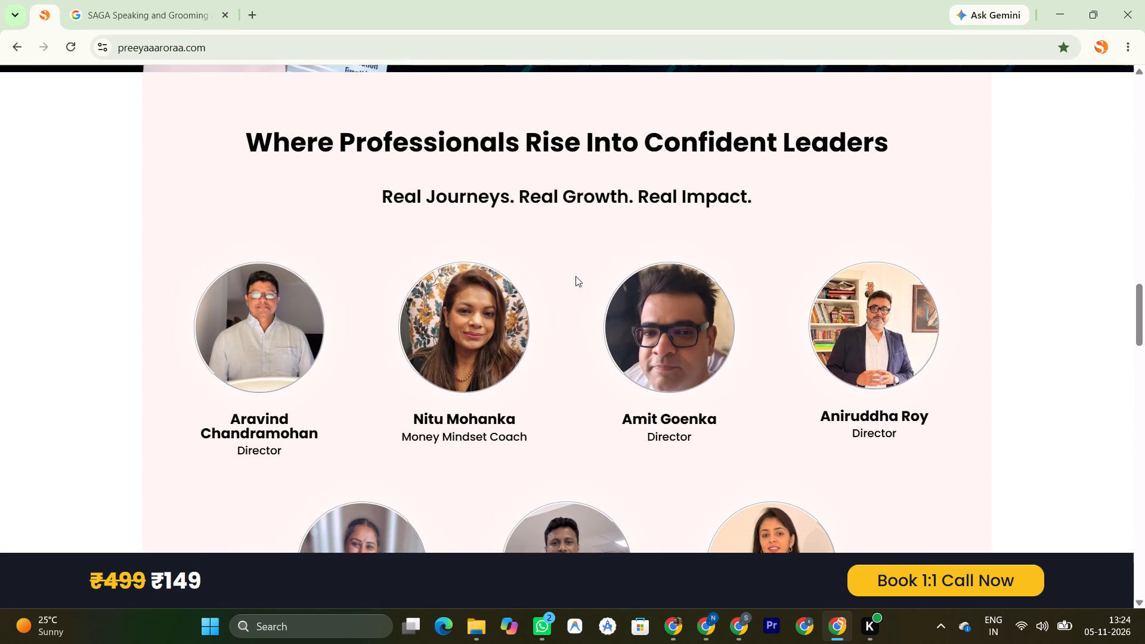
scroll(575, 276, "up", 13)
scroll(575, 276, "up", 8)
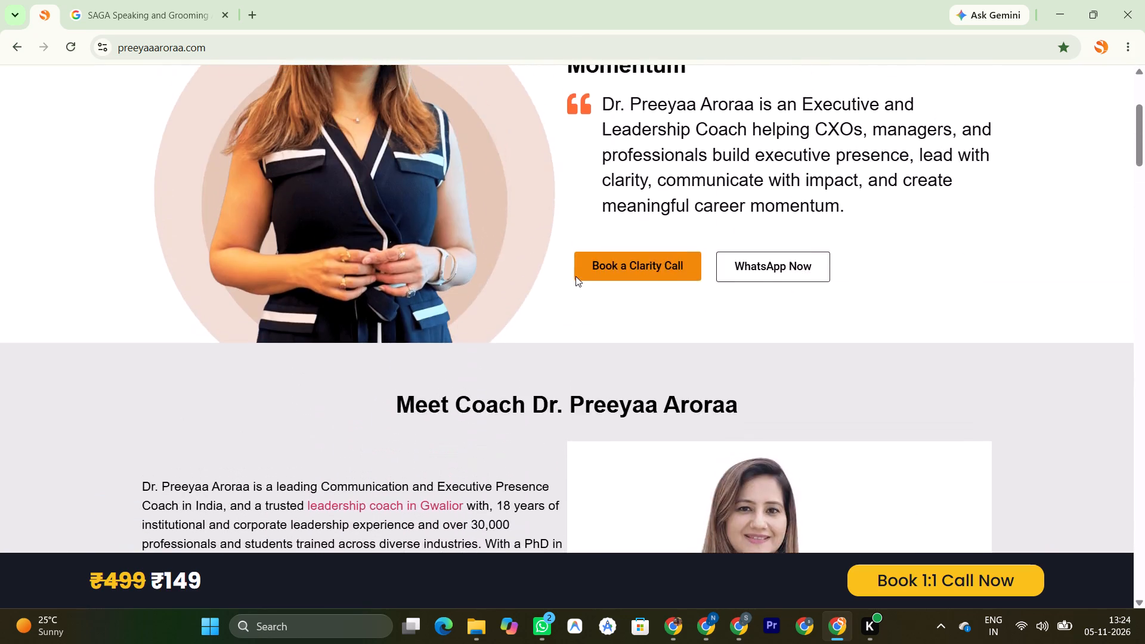
scroll(576, 276, "up", 8)
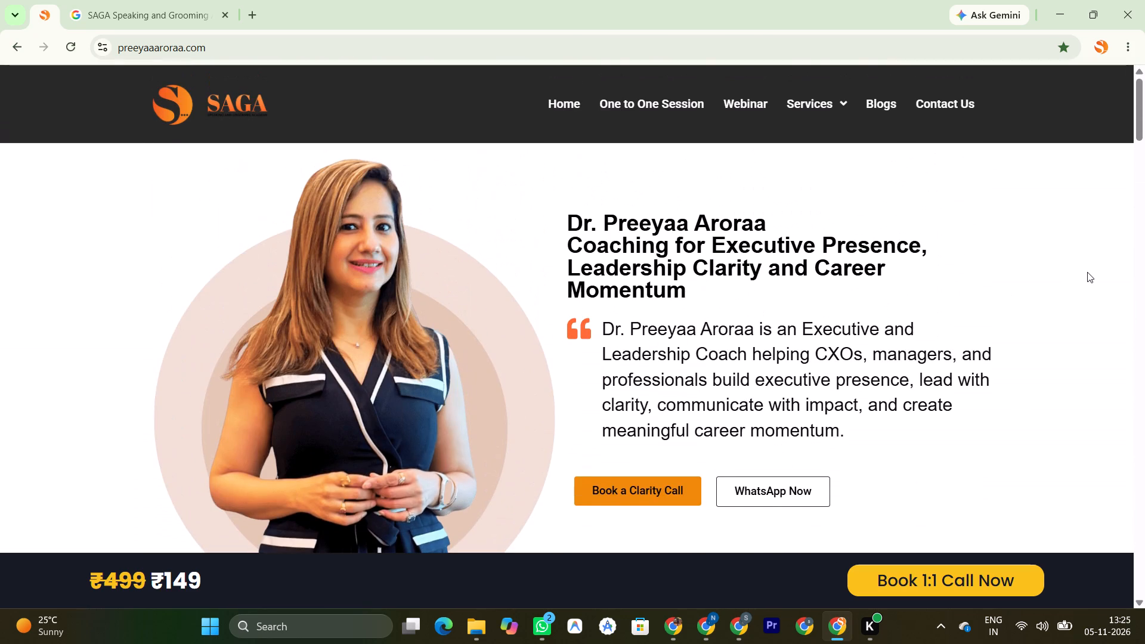